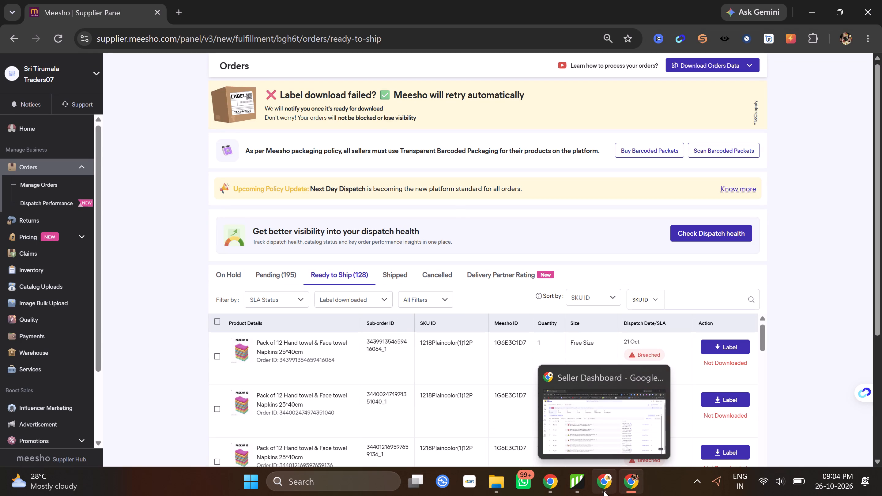
# Go from the Manage Orders page to the Home dashboard and dismiss the sale opt-in pop-up.
pyautogui.click(122, 246)
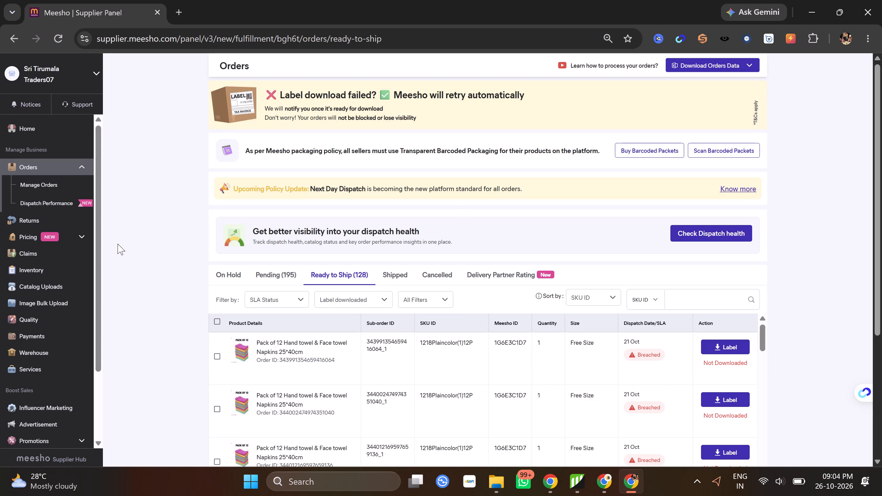
pyautogui.click(44, 181)
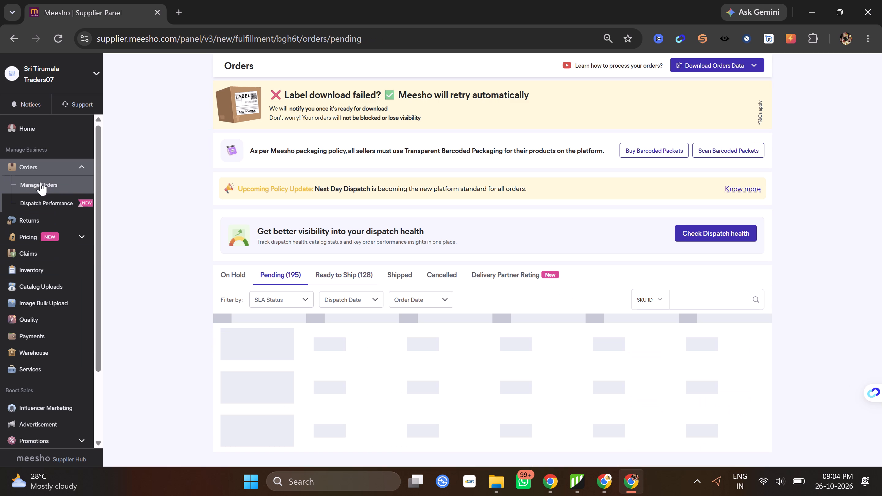
pyautogui.click(43, 137)
pyautogui.click(43, 134)
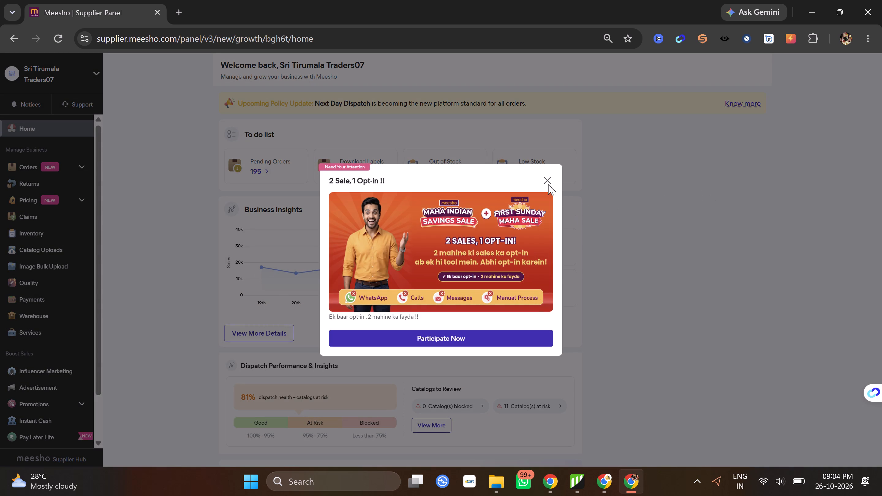
pyautogui.click(548, 184)
# Check the Payments and Orders pages, return to the Home dashboard and dismiss its promotional pop-up.
pyautogui.click(43, 303)
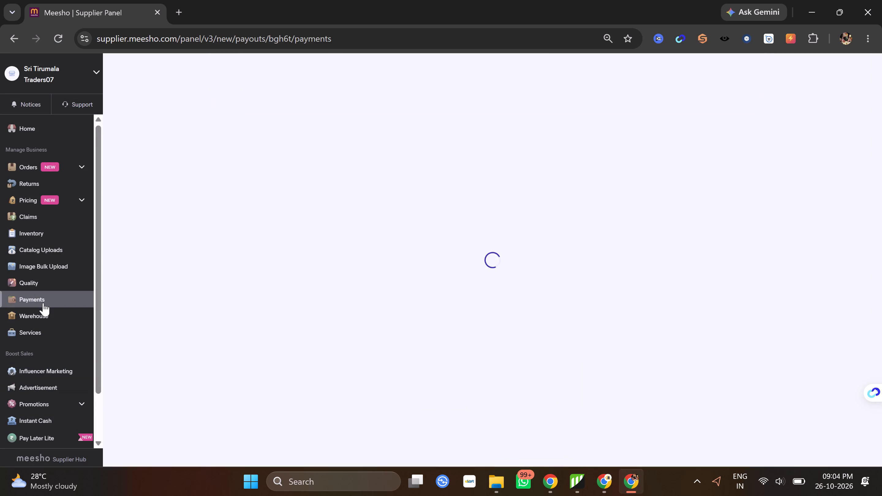
pyautogui.click(48, 167)
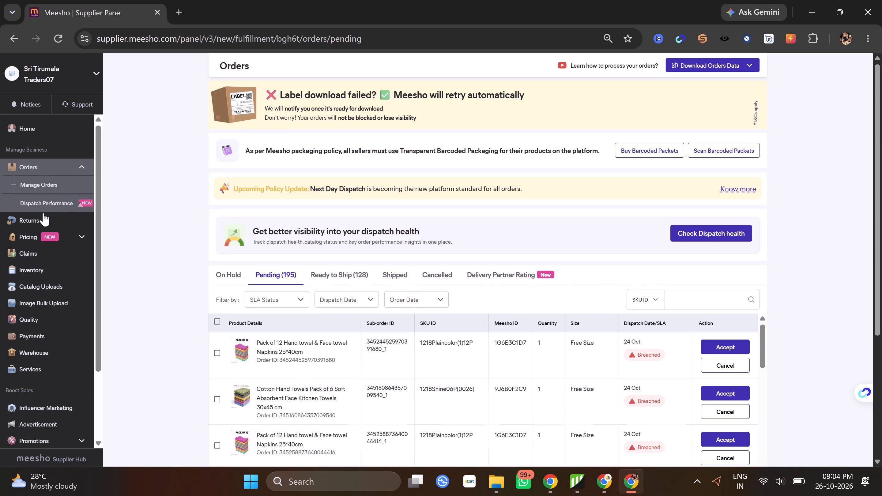
pyautogui.click(57, 131)
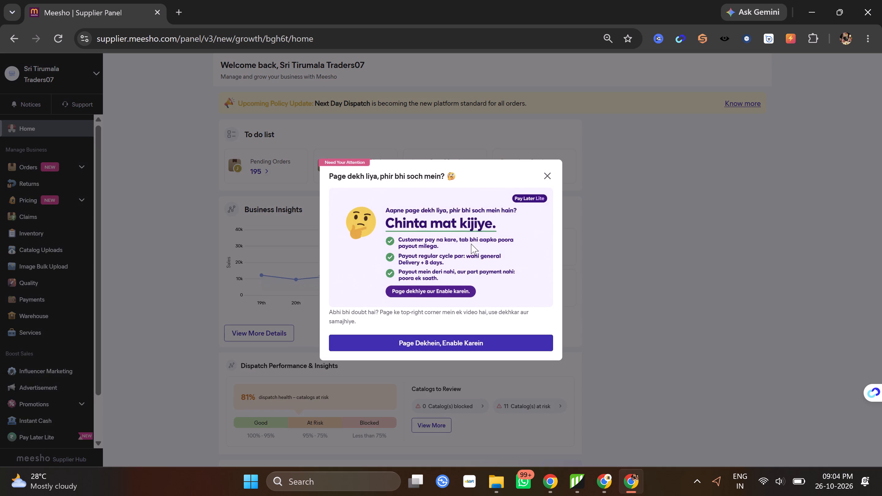
pyautogui.click(547, 178)
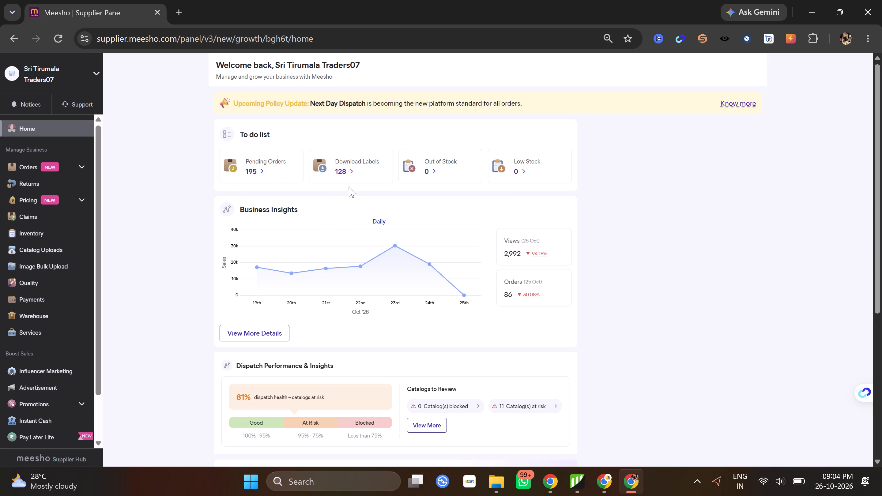
# Open the Download Labels item in the Home to-do list and examine the Ready to Ship orders and their dispatch dates.
pyautogui.click(353, 171)
pyautogui.scroll(-4, 749, 298)
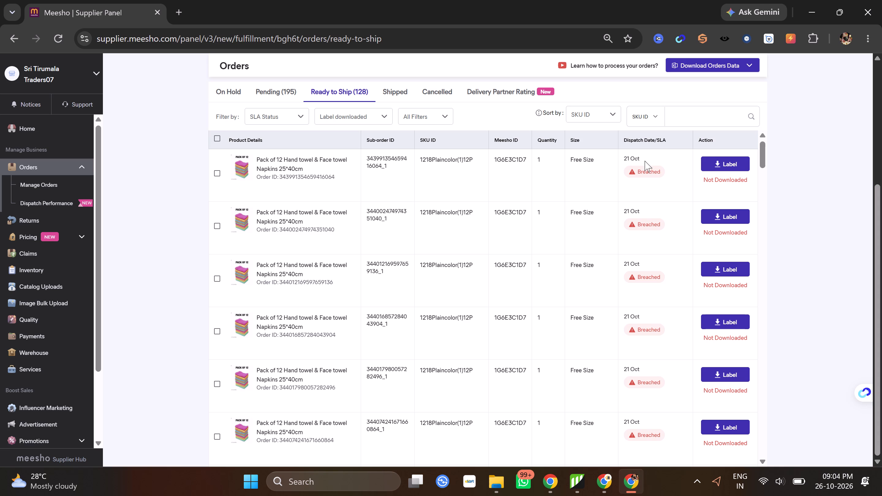
pyautogui.moveTo(644, 160); pyautogui.dragTo(620, 169)
pyautogui.scroll(-8, 495, 350)
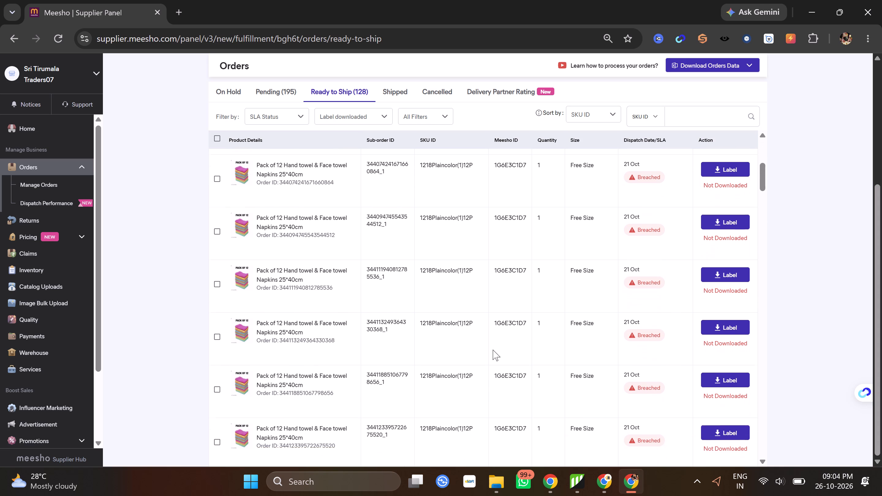
pyautogui.scroll(-13, 517, 350)
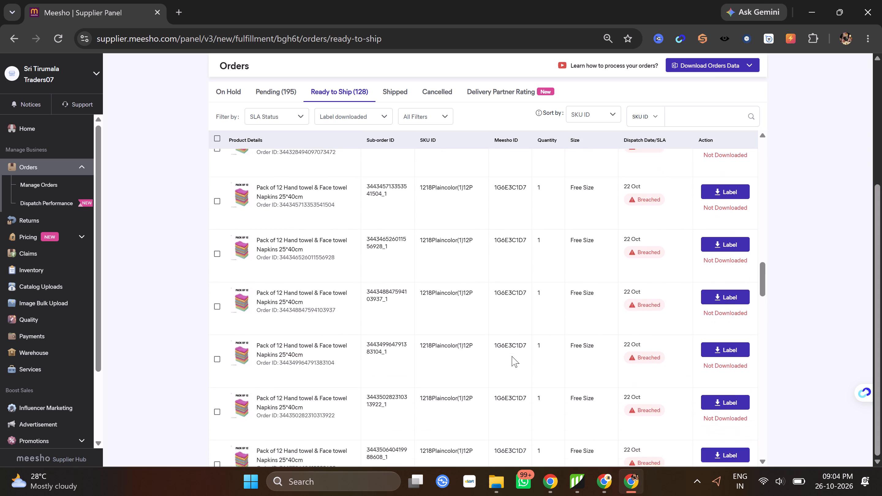
pyautogui.scroll(-20, 512, 356)
pyautogui.scroll(-5, 514, 357)
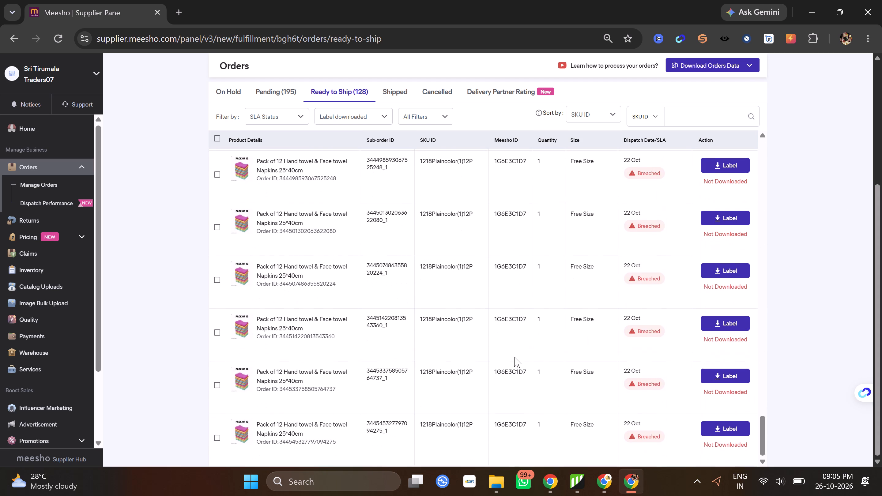
pyautogui.scroll(-10, 558, 338)
# Switch to the Pending orders and look through their products, SKU IDs and dispatch dates.
pyautogui.click(281, 92)
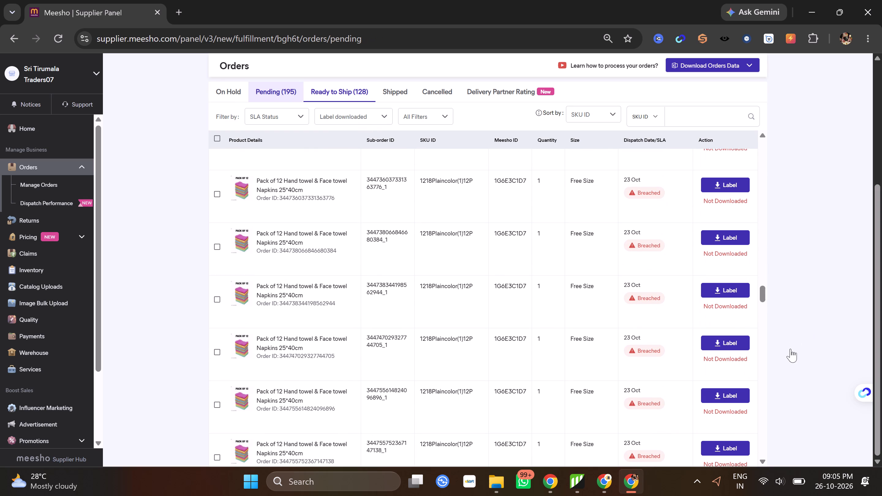
pyautogui.scroll(-3, 480, 189)
pyautogui.scroll(-5, 507, 272)
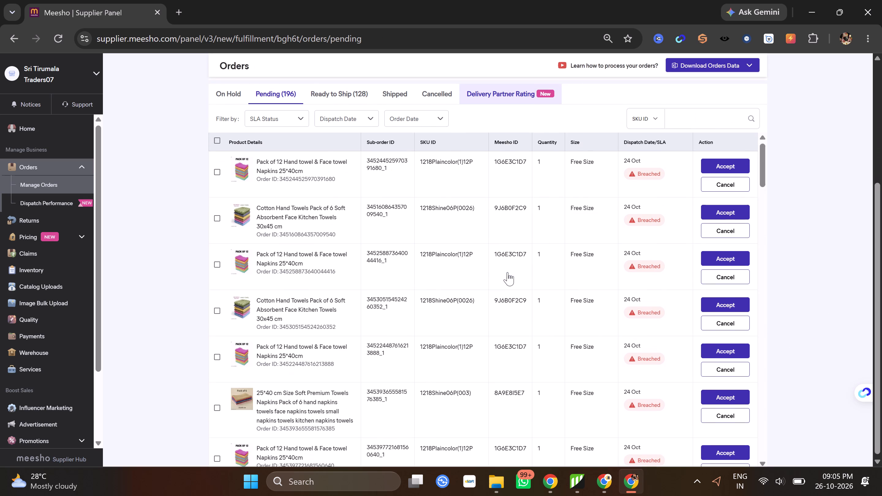
pyautogui.scroll(-8, 508, 273)
pyautogui.scroll(-9, 614, 363)
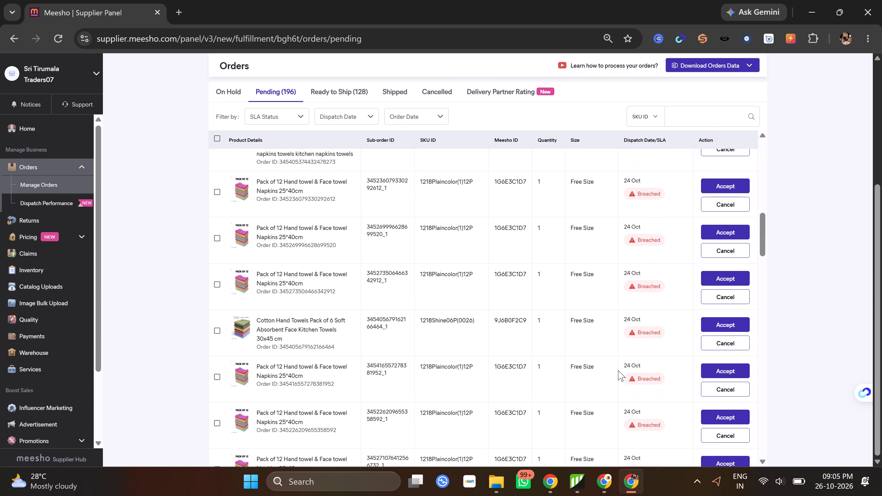
pyautogui.scroll(-4, 619, 370)
# Copy the SKU ID 1218Plaincolor(1)12P from a pending order and search the pending orders for it.
pyautogui.moveTo(479, 354); pyautogui.dragTo(442, 366)
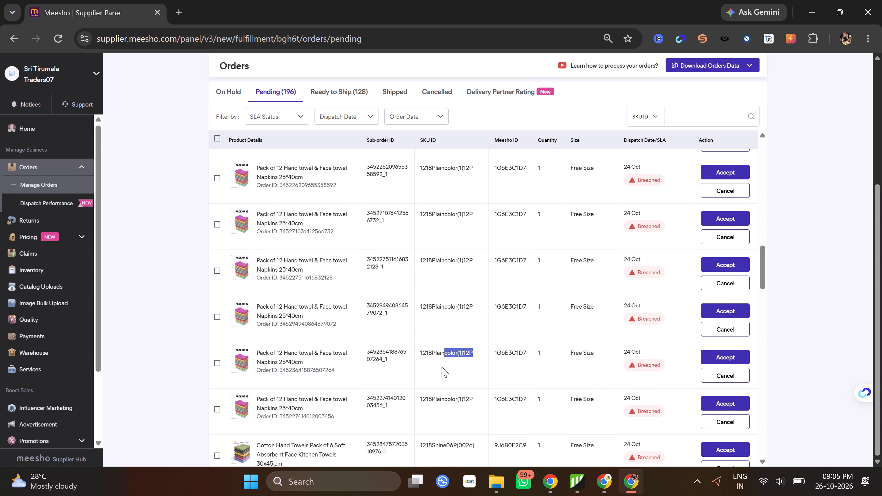
pyautogui.moveTo(442, 366); pyautogui.dragTo(417, 364)
pyautogui.rightClick(442, 351)
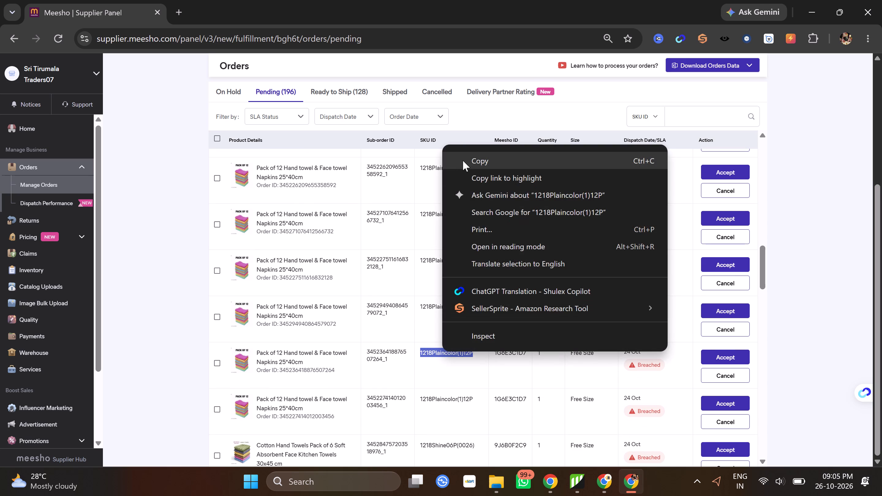
pyautogui.click(463, 160)
pyautogui.click(705, 115)
pyautogui.rightClick(706, 115)
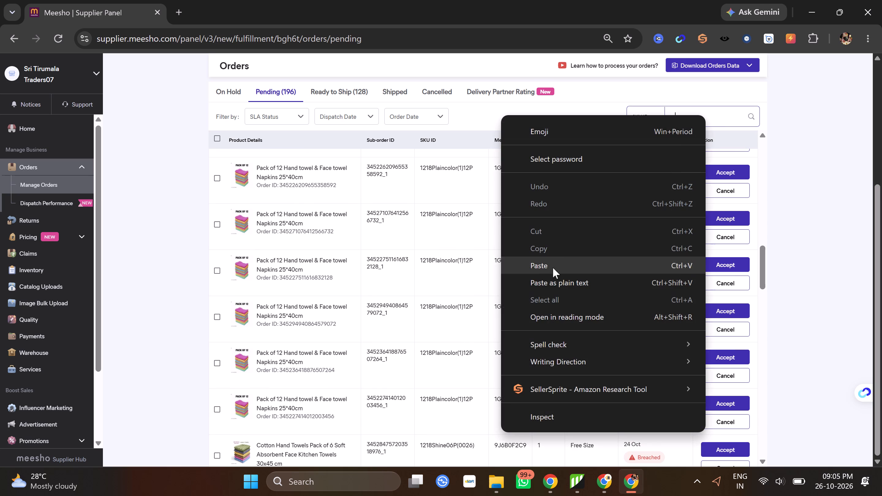
pyautogui.click(553, 268)
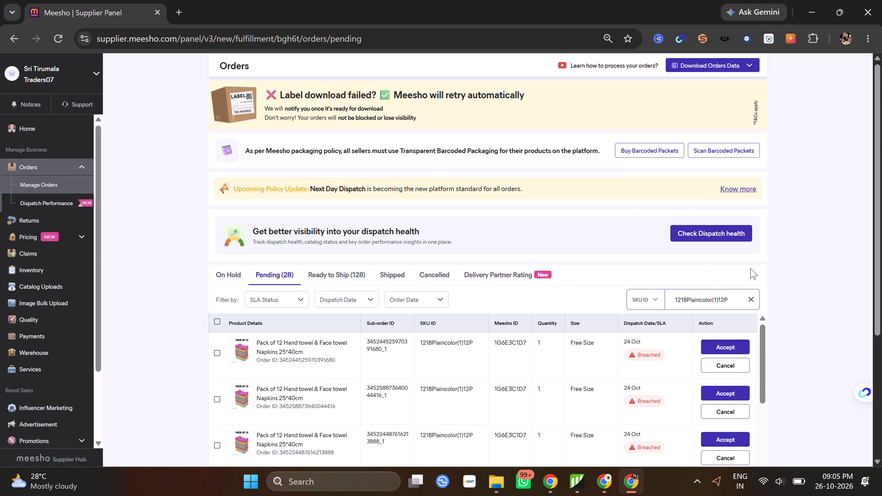
# Clear the SKU ID search and look through all pending orders' products, SKU IDs and dispatch dates down to those due 26 Oct.
pyautogui.click(754, 300)
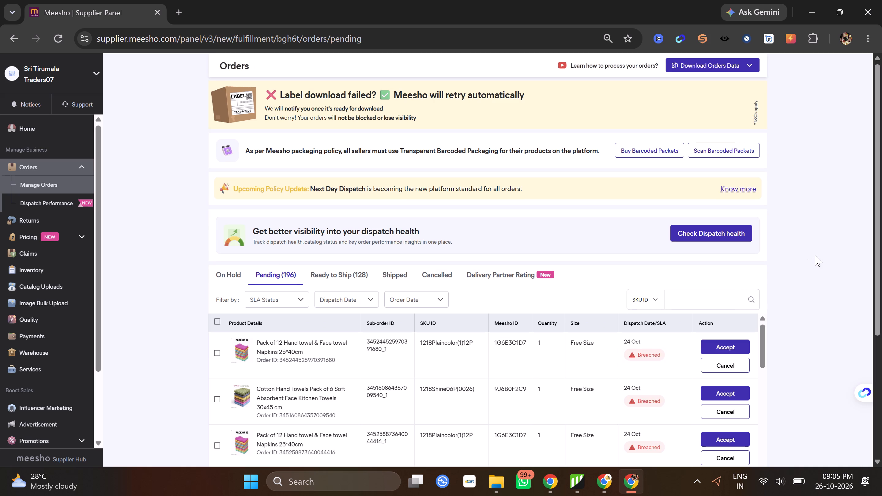
pyautogui.scroll(-4, 558, 264)
pyautogui.scroll(-3, 582, 323)
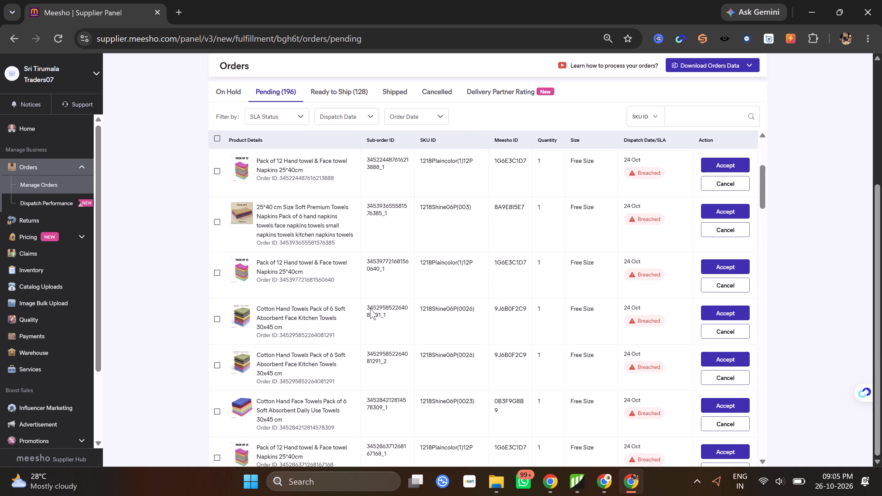
pyautogui.scroll(-7, 396, 296)
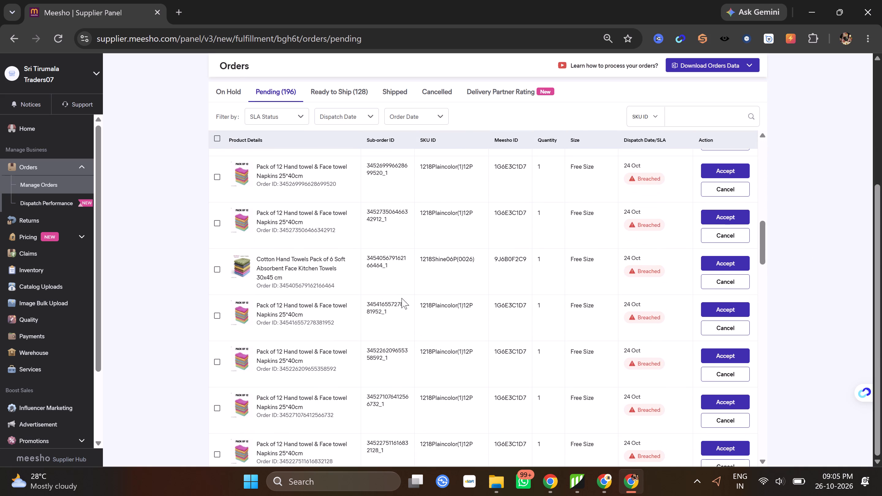
pyautogui.scroll(12, 433, 286)
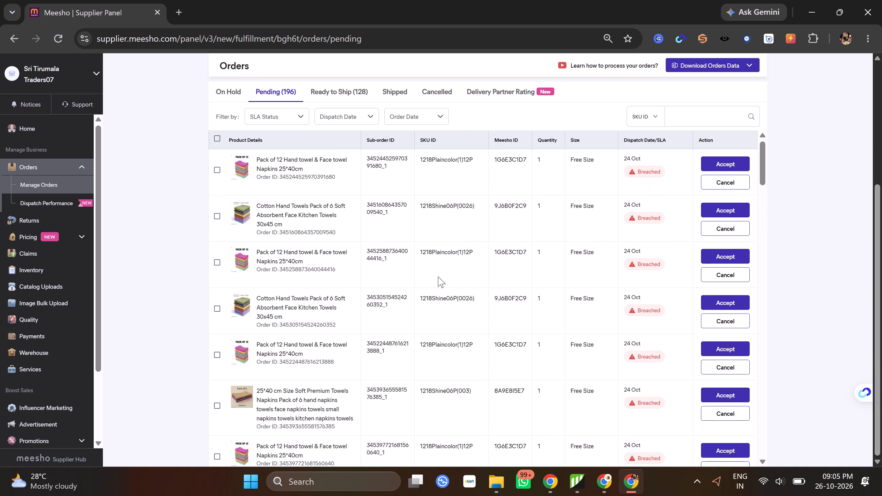
pyautogui.scroll(4, 438, 276)
pyautogui.scroll(-4, 863, 206)
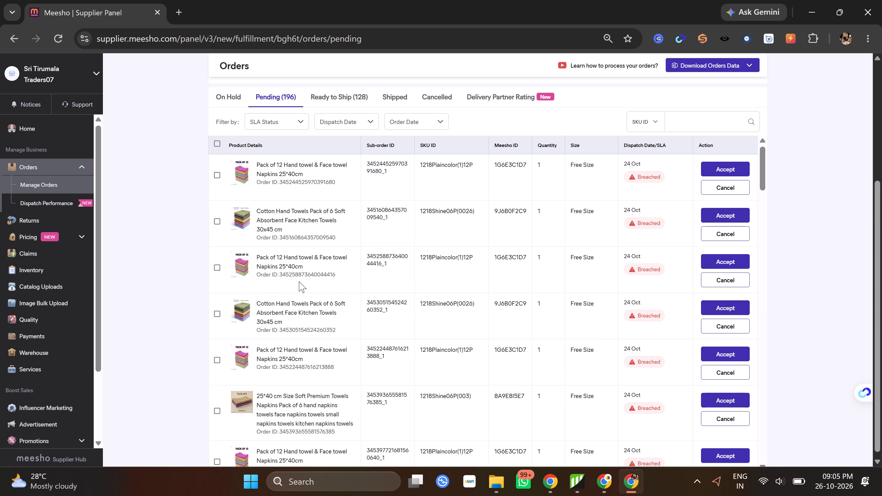
pyautogui.scroll(-2, 282, 253)
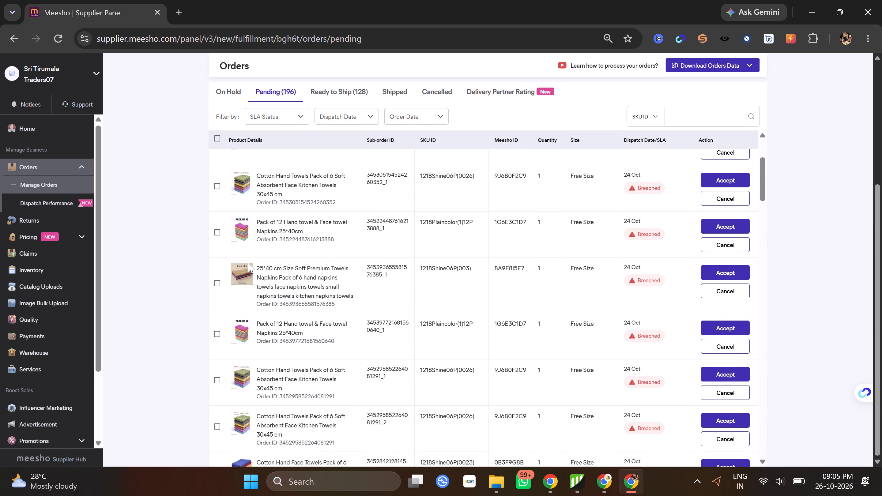
pyautogui.scroll(-7, 248, 262)
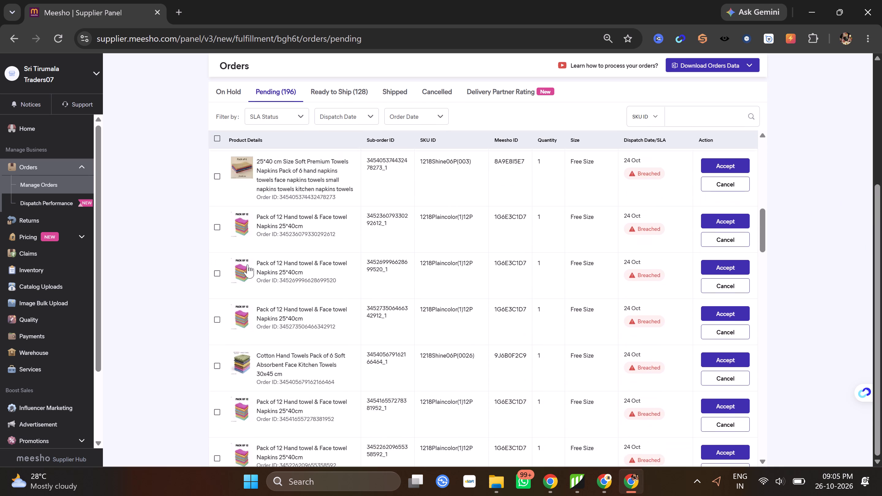
pyautogui.scroll(-5, 247, 265)
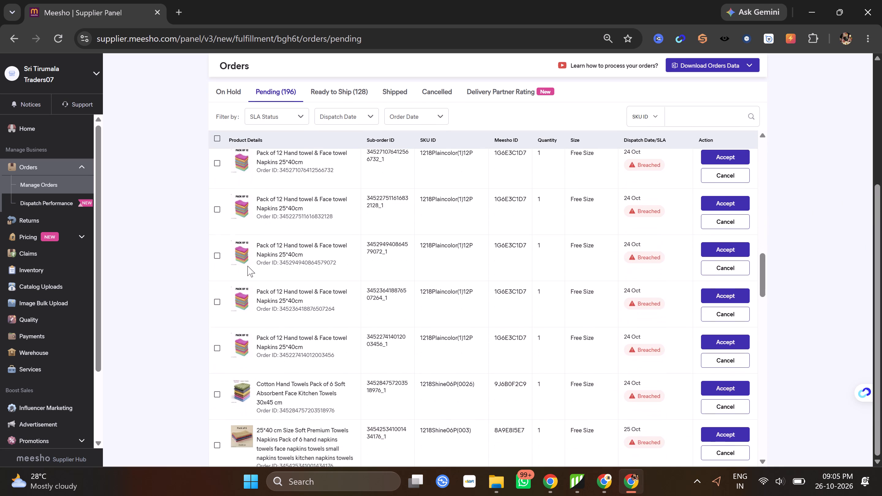
pyautogui.scroll(-3, 247, 266)
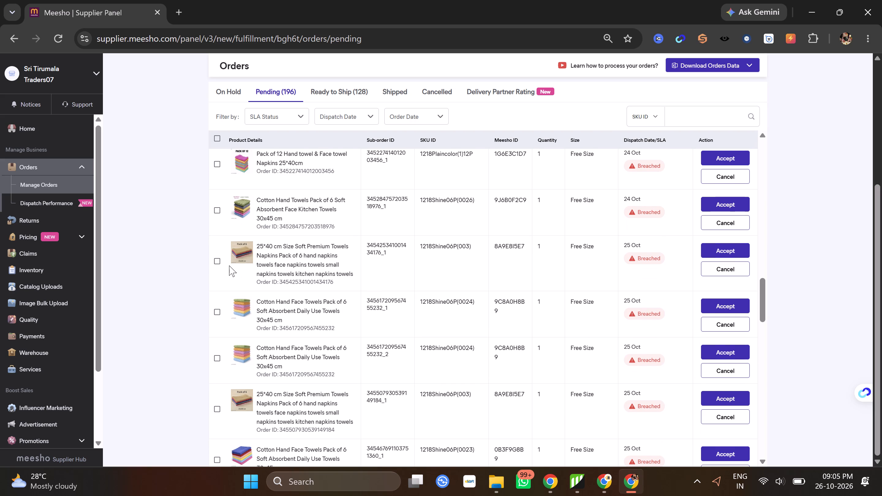
pyautogui.scroll(-6, 236, 261)
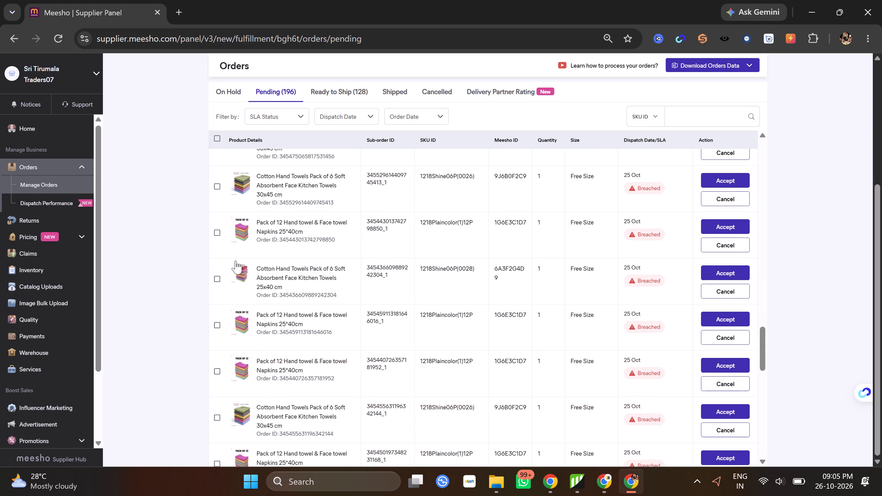
pyautogui.scroll(-5, 236, 261)
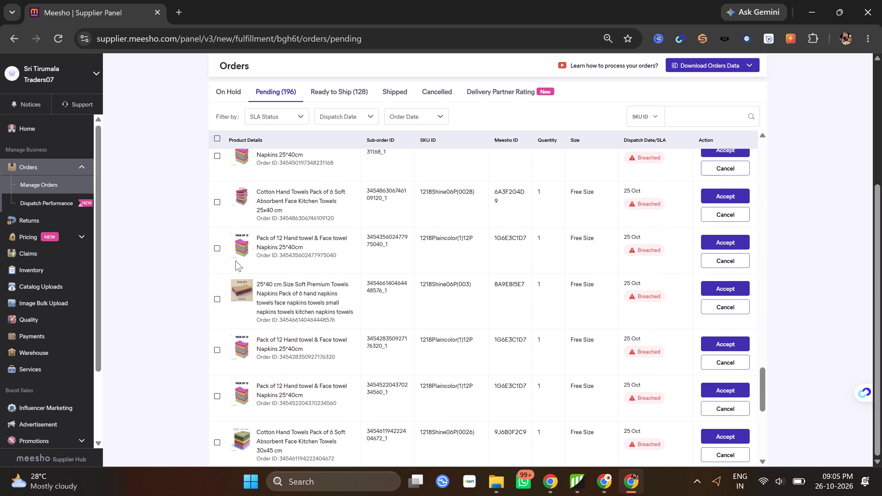
pyautogui.scroll(-6, 236, 261)
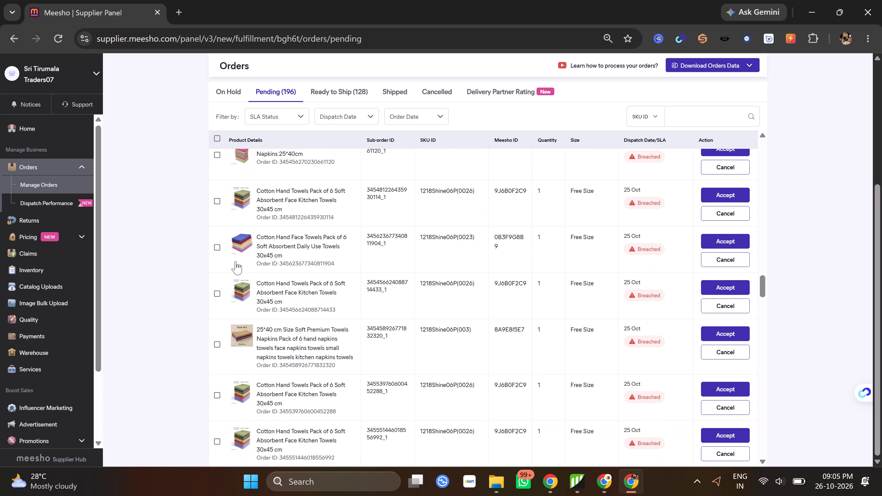
pyautogui.scroll(-6, 236, 261)
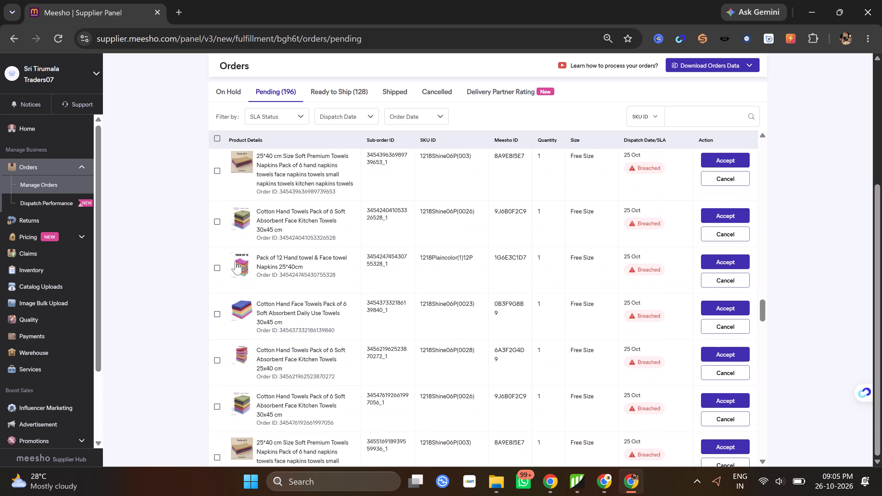
pyautogui.scroll(-4, 236, 261)
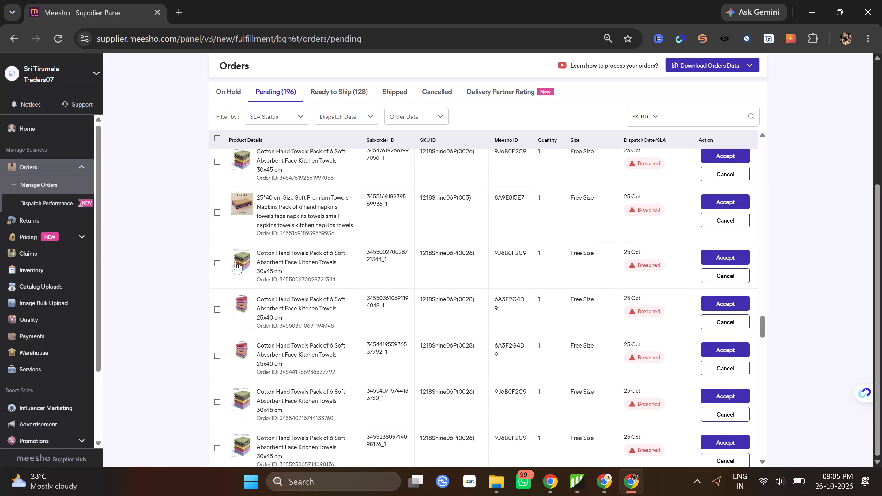
pyautogui.scroll(-6, 236, 261)
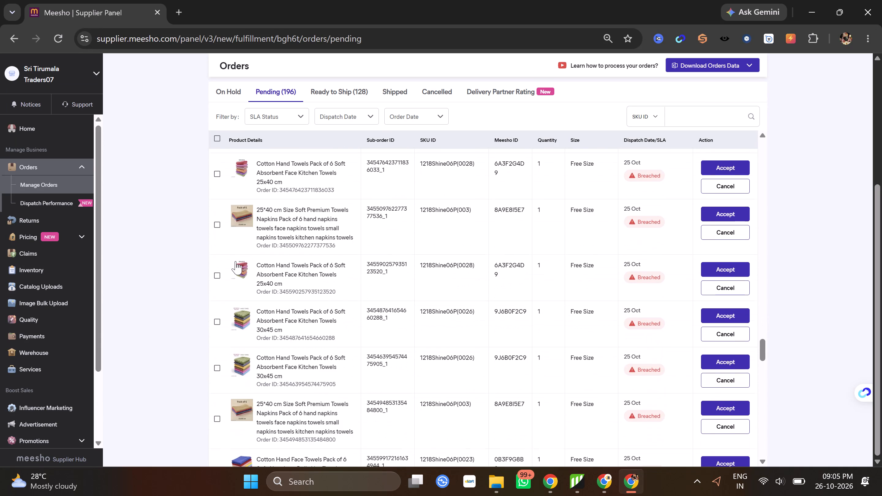
pyautogui.scroll(-5, 236, 261)
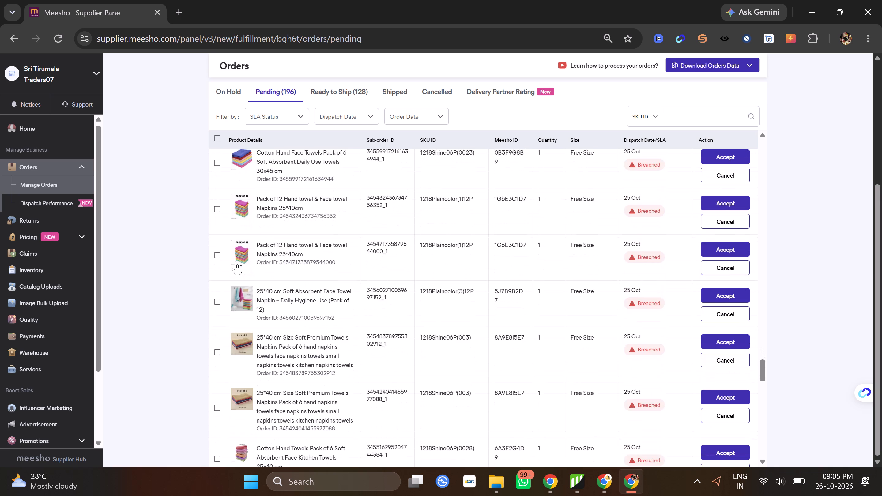
pyautogui.scroll(-7, 236, 261)
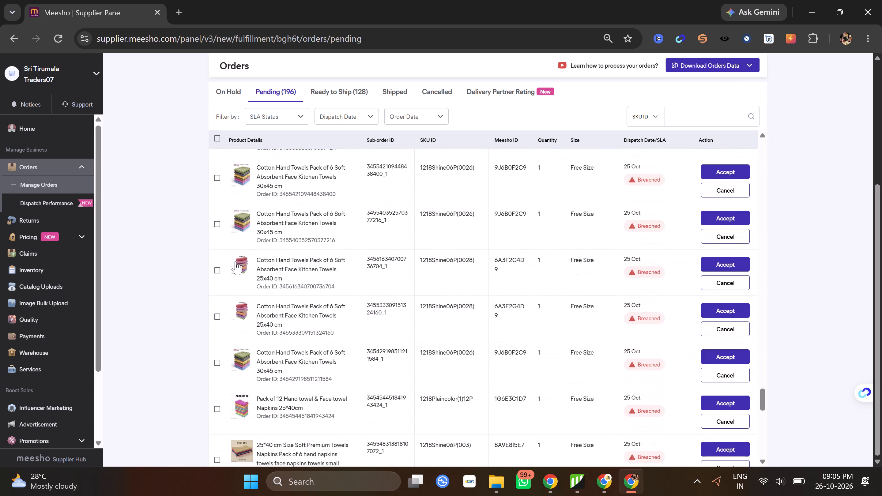
pyautogui.scroll(-3, 236, 261)
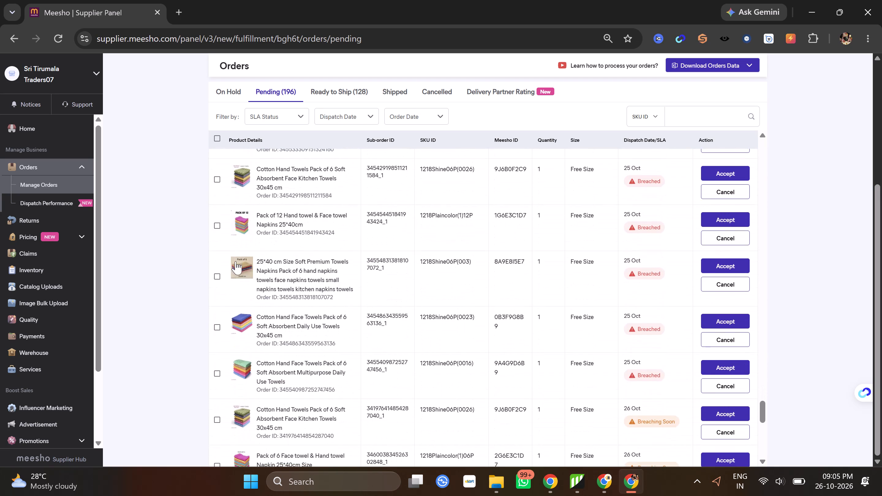
pyautogui.scroll(-2, 236, 261)
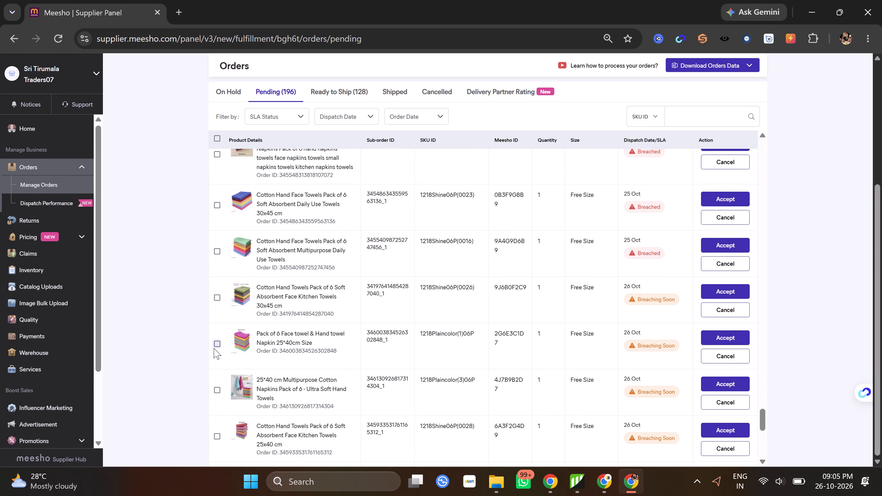
# Select the first three 1218Plaincolor(1)06P pending orders due 26 Oct and the 1218Plaincolor(3)06P order among them.
pyautogui.click(215, 347)
pyautogui.click(216, 394)
pyautogui.scroll(-2, 427, 320)
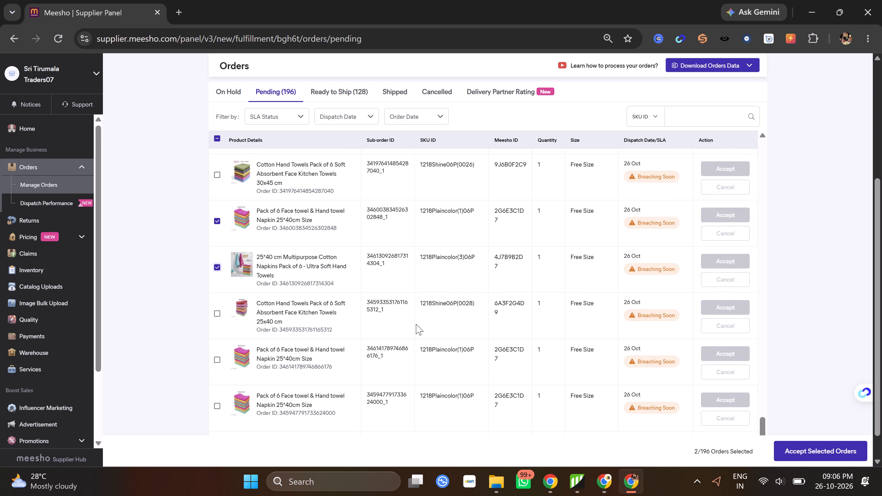
pyautogui.click(216, 358)
pyautogui.click(212, 402)
pyautogui.click(215, 406)
# Add the next 1218Plaincolor(3)06P order and the 1218LN06P(13) order due 26 Oct to the selection.
pyautogui.scroll(-2, 311, 314)
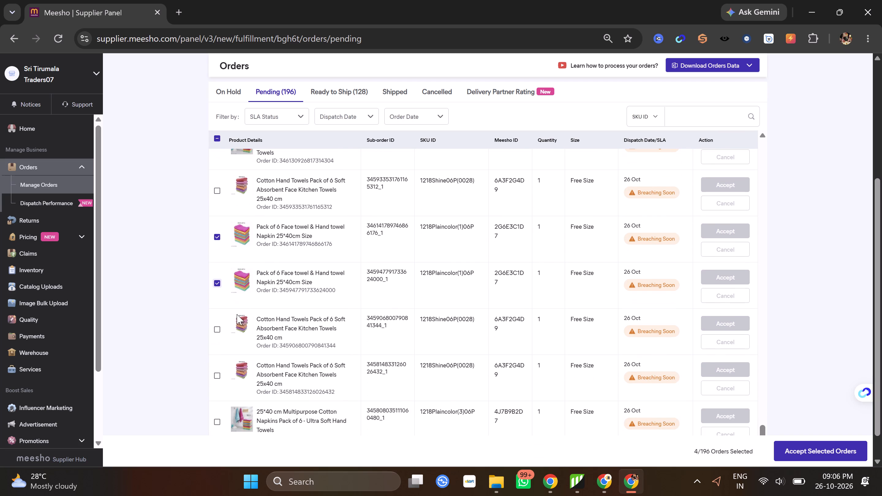
pyautogui.scroll(-2, 322, 302)
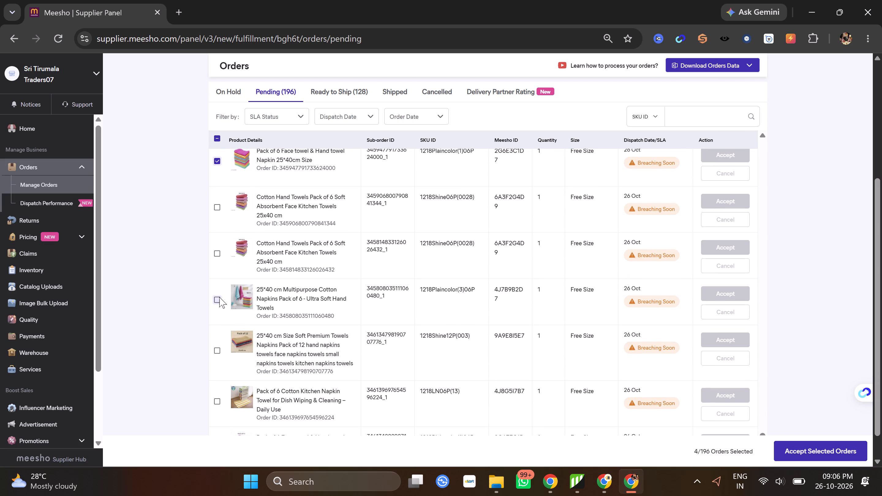
pyautogui.click(217, 299)
pyautogui.scroll(-3, 392, 303)
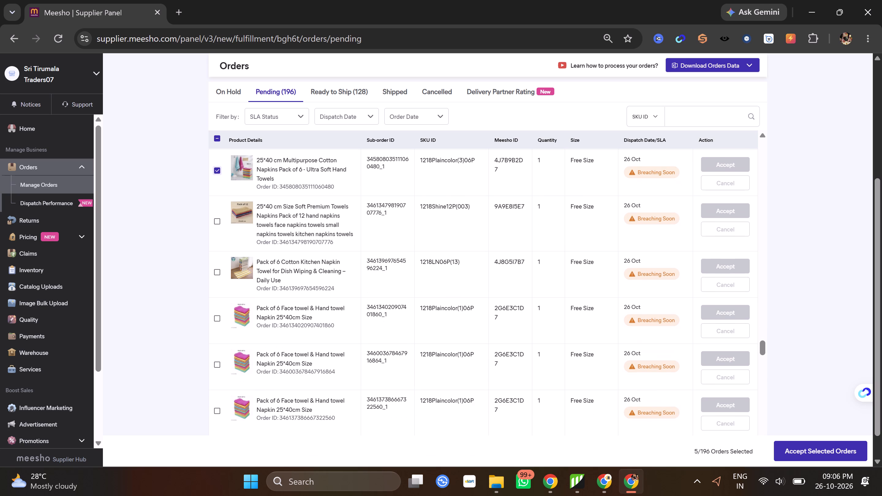
pyautogui.click(215, 271)
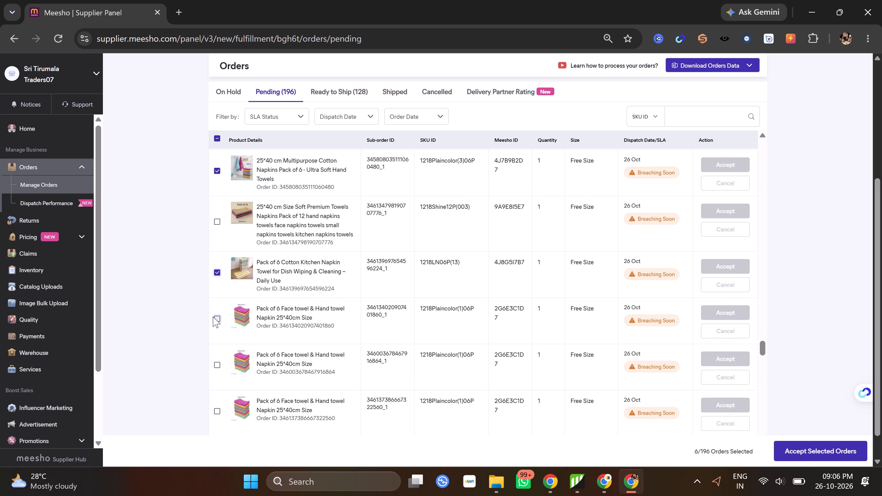
# Add the four consecutive 1218Plaincolor(1)06P orders directly below the 1218LN06P(13) order to the selection.
pyautogui.click(212, 316)
pyautogui.click(211, 360)
pyautogui.click(217, 321)
pyautogui.click(217, 366)
pyautogui.click(217, 412)
pyautogui.scroll(-2, 303, 298)
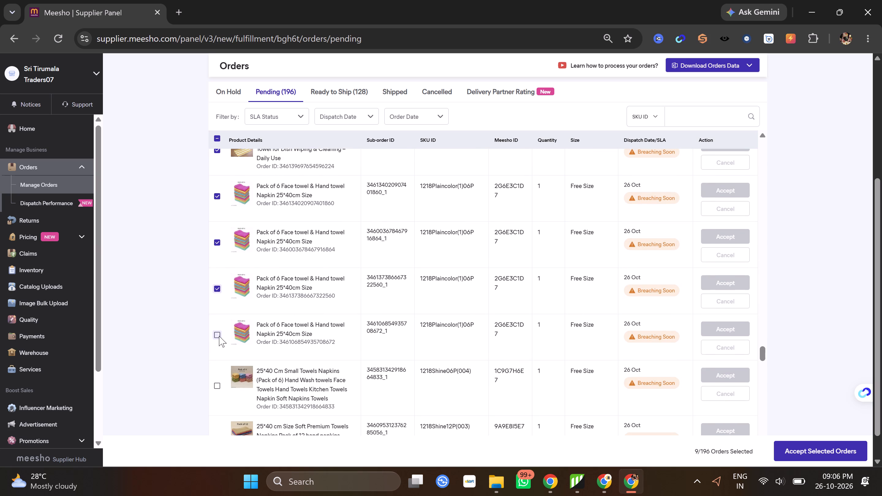
pyautogui.click(219, 335)
# Add the next adjacent pair of 26 Oct orders, 1218Plaincolor(3)06P and 1218Plaincolor(1)06P, to the selection.
pyautogui.scroll(-2, 335, 300)
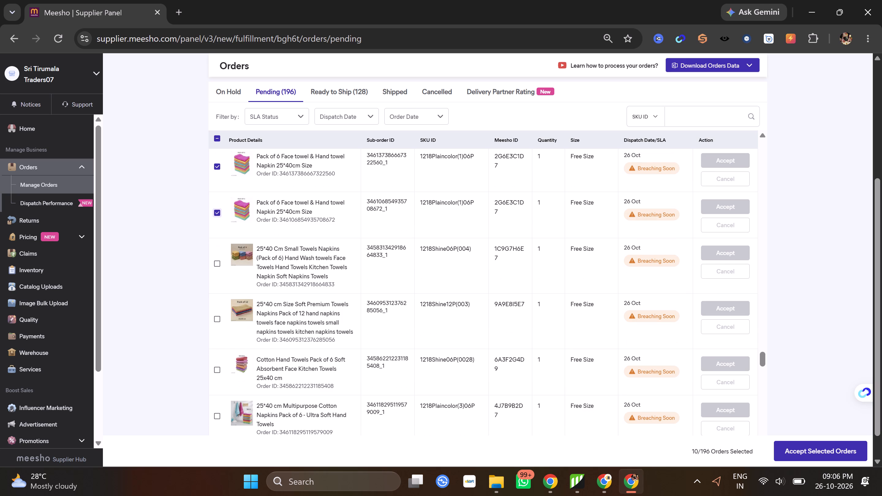
pyautogui.rightClick(336, 304)
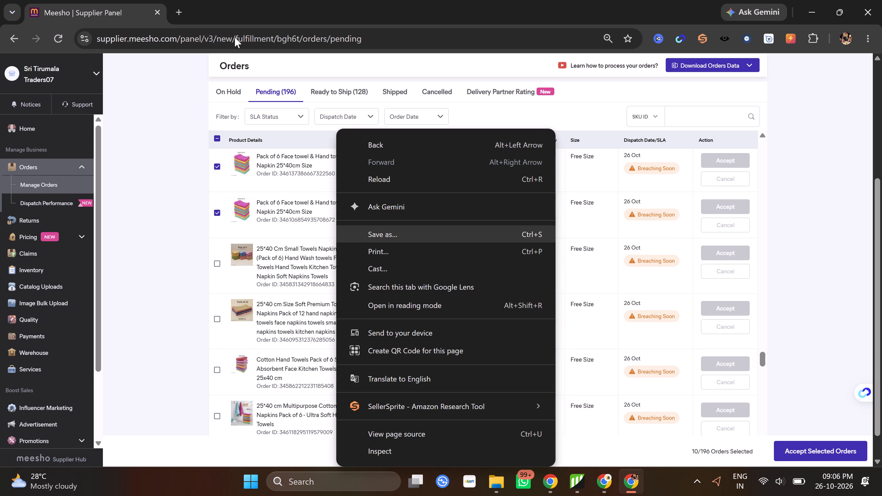
pyautogui.click(853, 235)
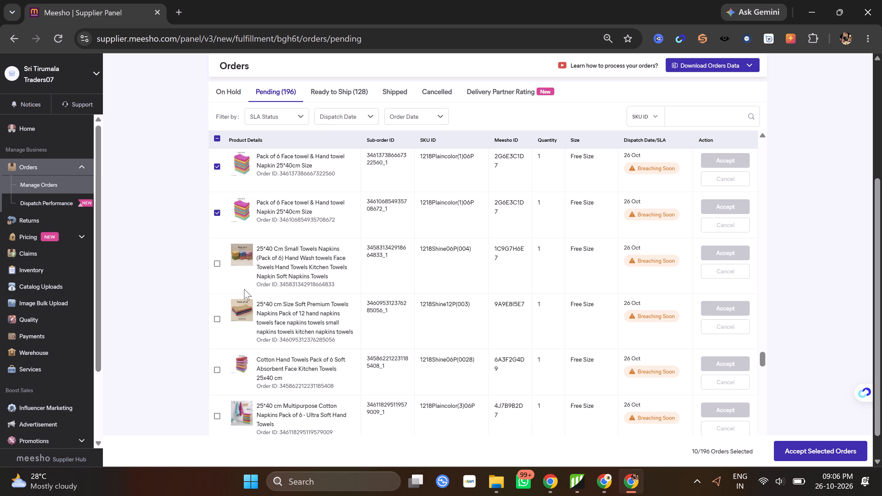
pyautogui.scroll(-2, 271, 289)
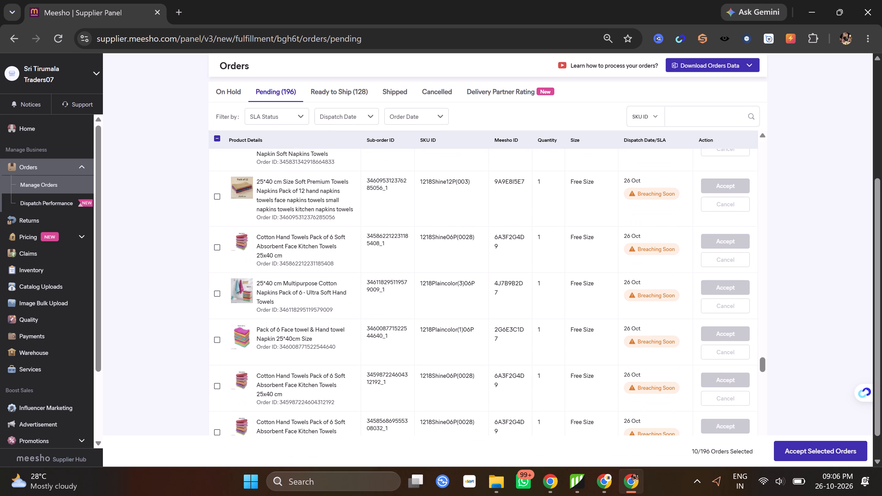
pyautogui.click(218, 291)
pyautogui.click(215, 341)
# Add the next 1218Plaincolor(1)06P order due 26 Oct, further down among the 1218Shine06P(0028) orders, to the selection.
pyautogui.scroll(-2, 421, 275)
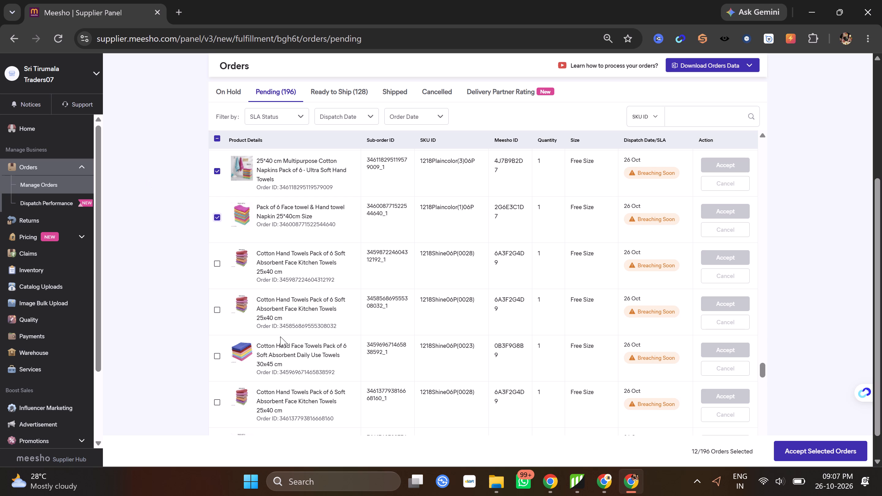
pyautogui.scroll(-2, 280, 336)
pyautogui.click(218, 327)
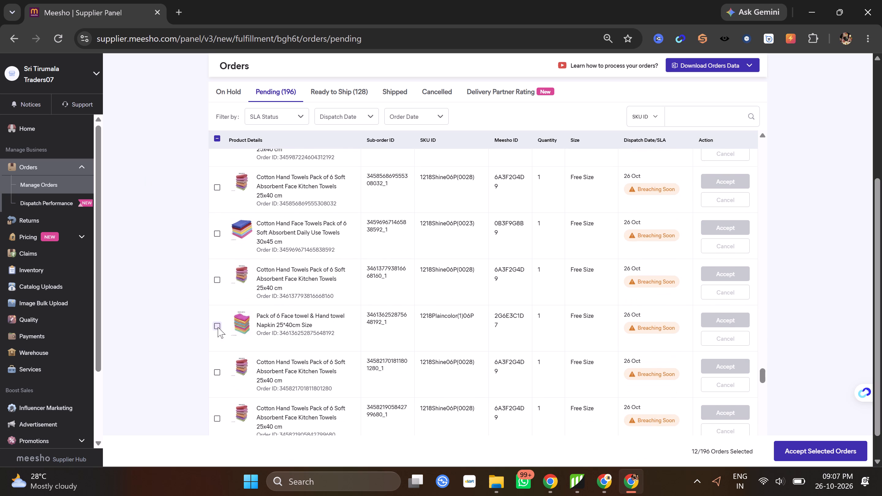
# Add the next three 1218Plaincolor(1)06P orders due 26 Oct, around the unselected 1218Plaincolor(3)12P order, to the selection.
pyautogui.scroll(-2, 303, 295)
pyautogui.scroll(-2, 269, 311)
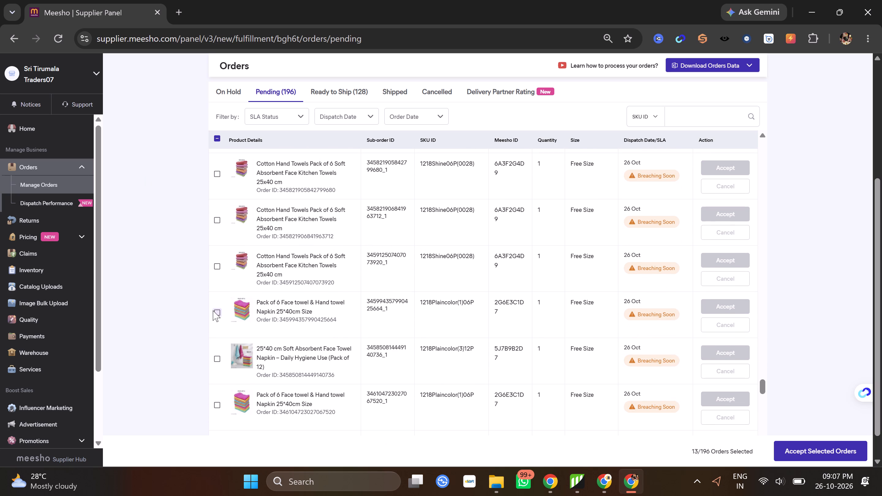
pyautogui.click(213, 311)
pyautogui.scroll(-1, 303, 268)
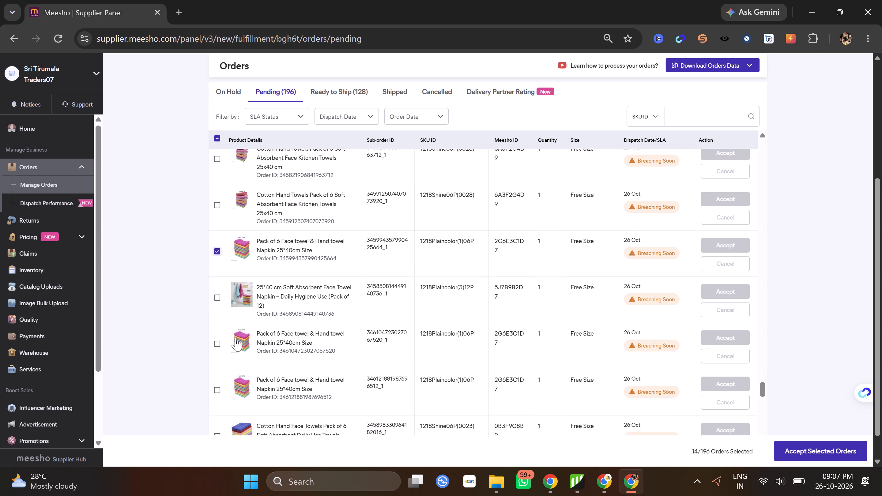
pyautogui.click(220, 342)
pyautogui.click(219, 393)
# Add the 26 Oct 1218Plaincolor(1)06P order between the two 1218Shine06P(0023) orders to the selection.
pyautogui.scroll(-1, 298, 300)
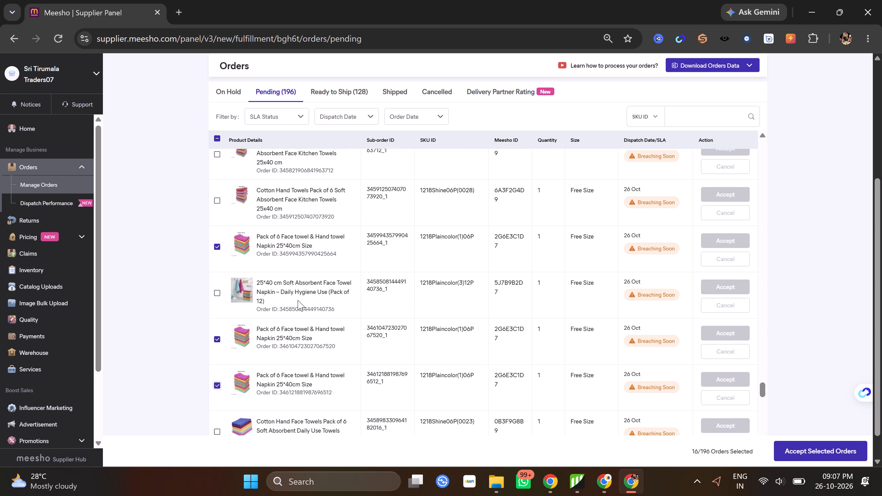
pyautogui.scroll(-1, 298, 300)
pyautogui.click(218, 359)
# Add the four consecutive 26 Oct orders, two 1218Plaincolor(3)06P and two 1218Plaincolor(1)06P, above the 1218Shine12P(003) order to the selection.
pyautogui.scroll(-2, 384, 280)
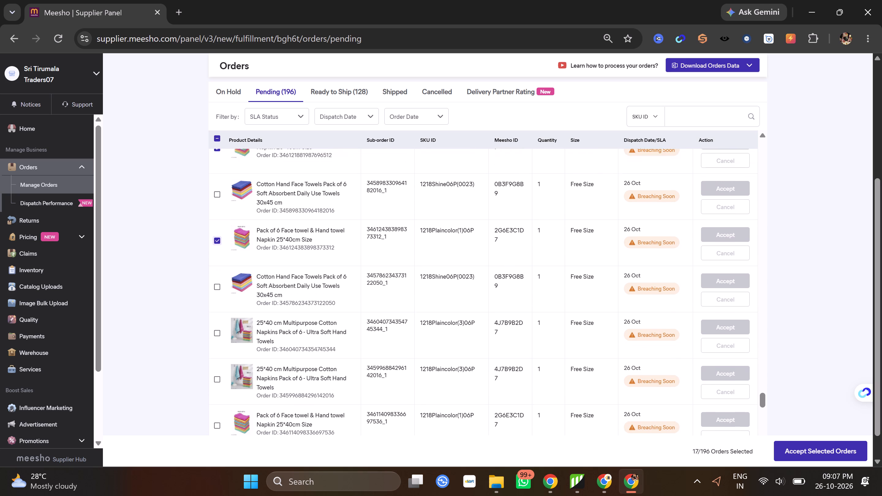
pyautogui.click(219, 329)
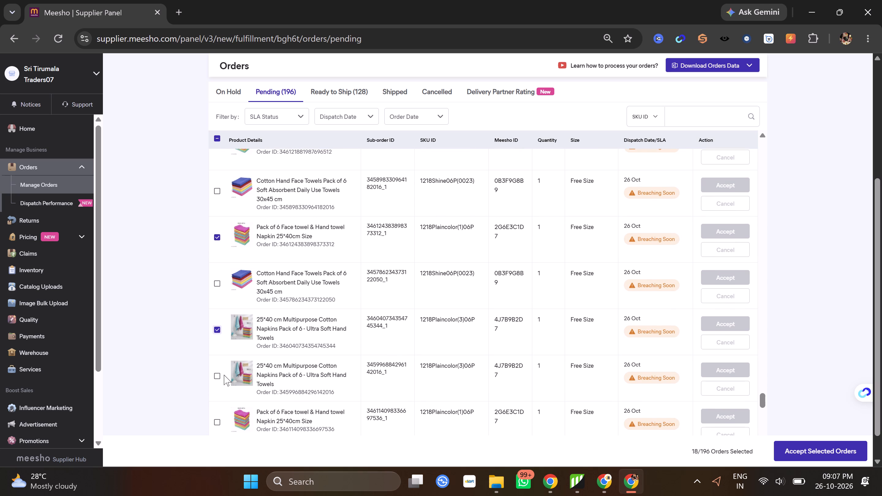
pyautogui.click(214, 373)
pyautogui.scroll(-1, 310, 323)
pyautogui.click(217, 364)
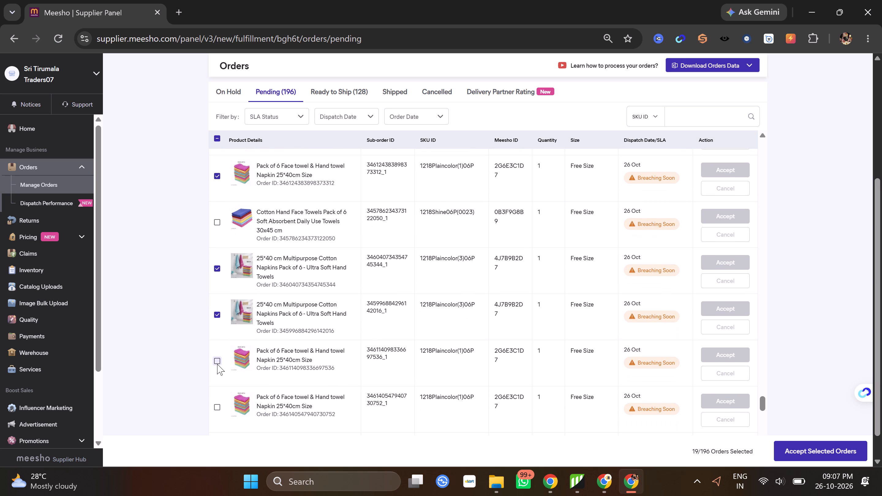
pyautogui.click(217, 404)
# Add the adjacent 27 Oct 1218Plaincolor(1)06P and 1218Plaincolor(3)06P orders, directly above the 1218MC06P(19) order, to the selection.
pyautogui.scroll(-3, 304, 279)
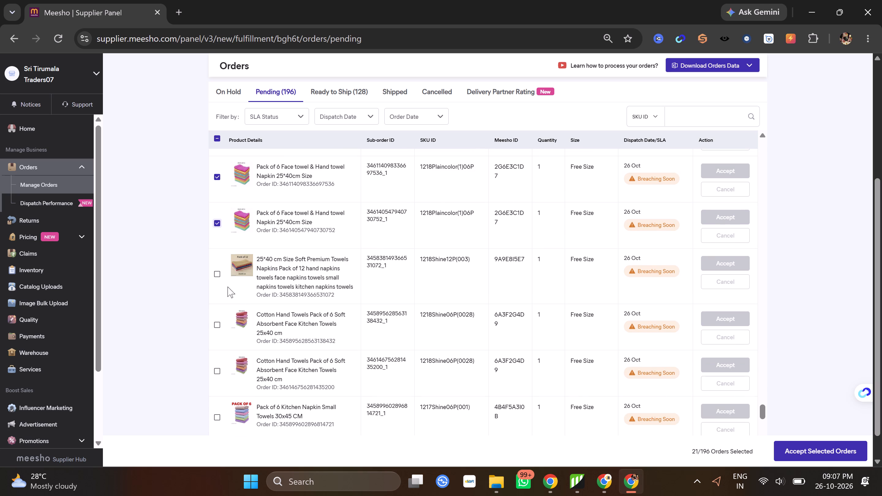
pyautogui.scroll(-2, 293, 329)
pyautogui.scroll(-1, 269, 367)
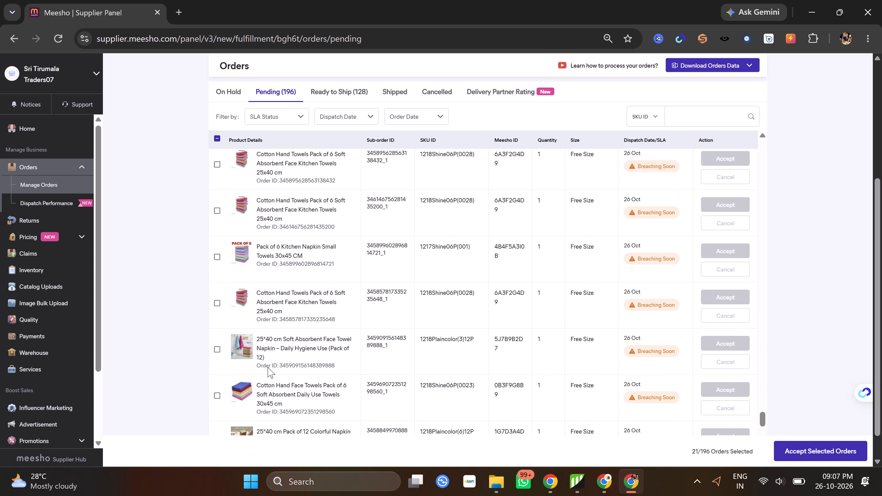
pyautogui.scroll(-2, 304, 298)
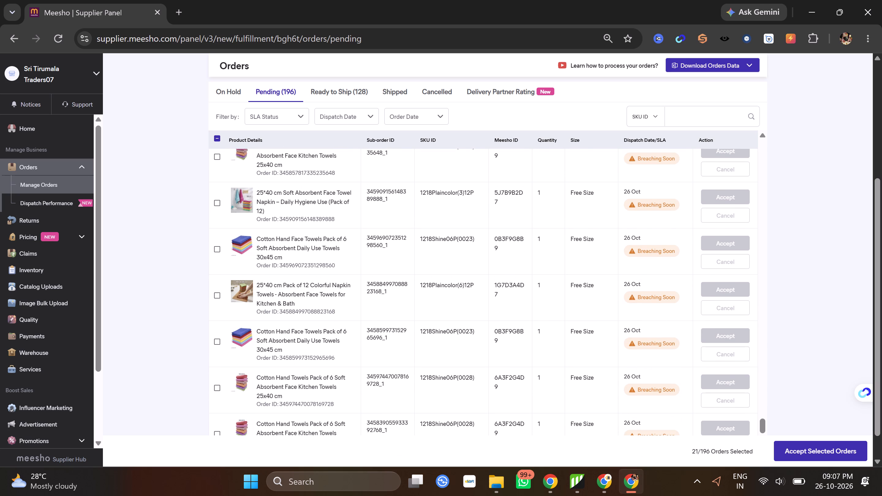
pyautogui.scroll(-5, 296, 309)
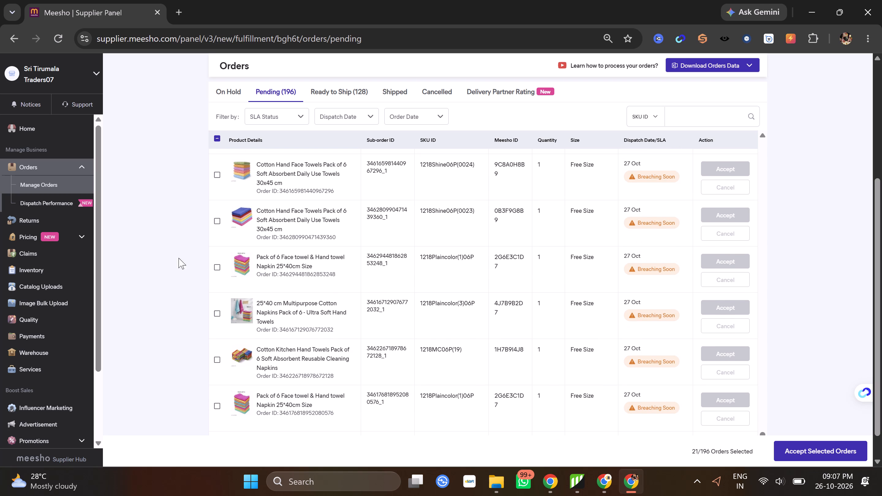
pyautogui.click(215, 269)
pyautogui.click(220, 314)
# Add the four consecutive 27 Oct 1218Plaincolor(1)06P orders directly below the 1218MC06P(19) order to the selection.
pyautogui.scroll(-1, 290, 256)
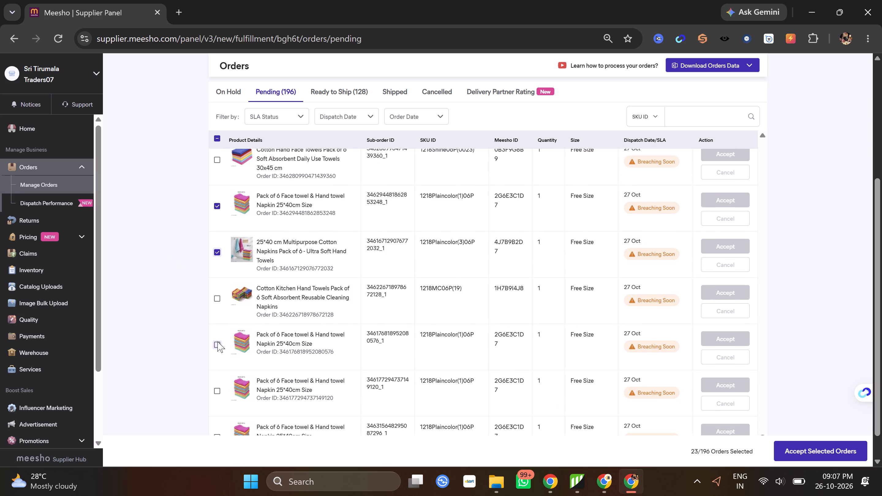
pyautogui.click(218, 341)
pyautogui.click(215, 389)
pyautogui.scroll(-2, 318, 295)
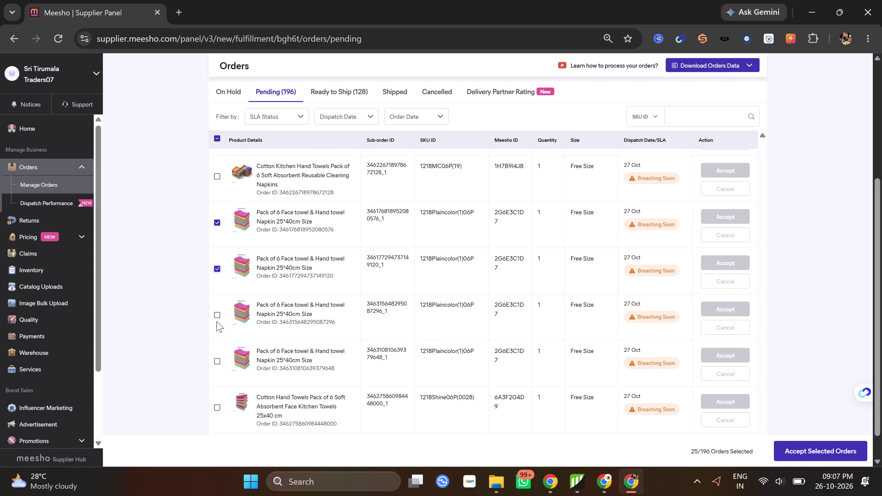
pyautogui.click(216, 315)
pyautogui.click(218, 362)
# Add the 27 Oct 1218Plaincolor(1)06P order between the two 1218Shine06P(0028) orders and the three Plaincolor 06P orders below them to the selection.
pyautogui.scroll(-3, 345, 279)
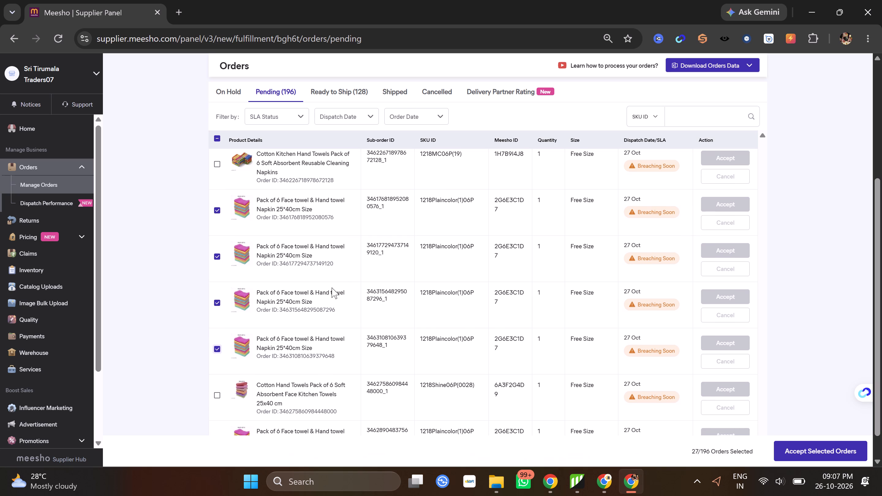
pyautogui.scroll(-2, 286, 319)
pyautogui.click(218, 317)
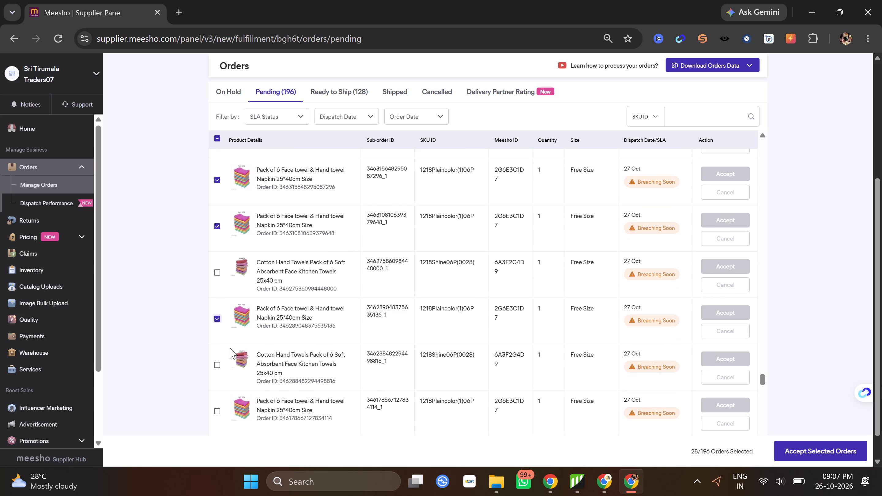
pyautogui.scroll(-2, 310, 295)
pyautogui.click(215, 287)
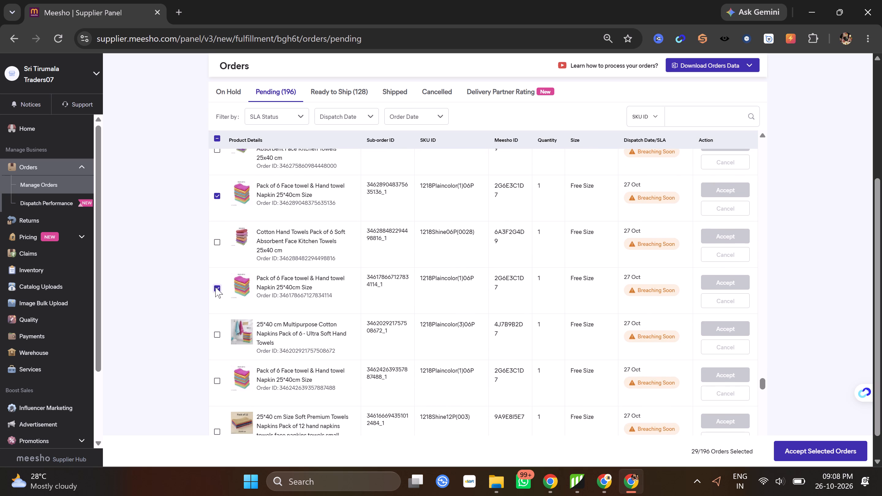
pyautogui.click(217, 337)
pyautogui.click(218, 381)
# Add the three consecutive 27 Oct Plaincolor 06P orders directly below the 1218Shine12P(003) order to the selection.
pyautogui.scroll(-2, 316, 292)
pyautogui.click(217, 359)
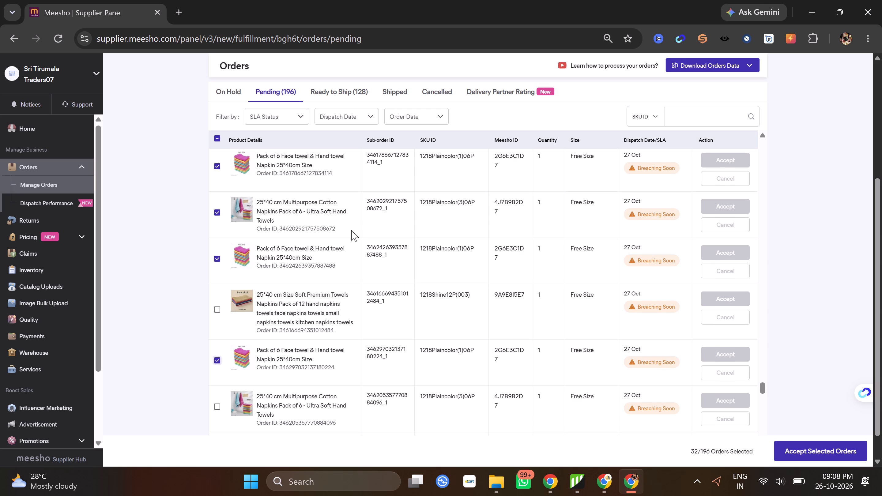
pyautogui.scroll(-1, 343, 245)
pyautogui.click(216, 349)
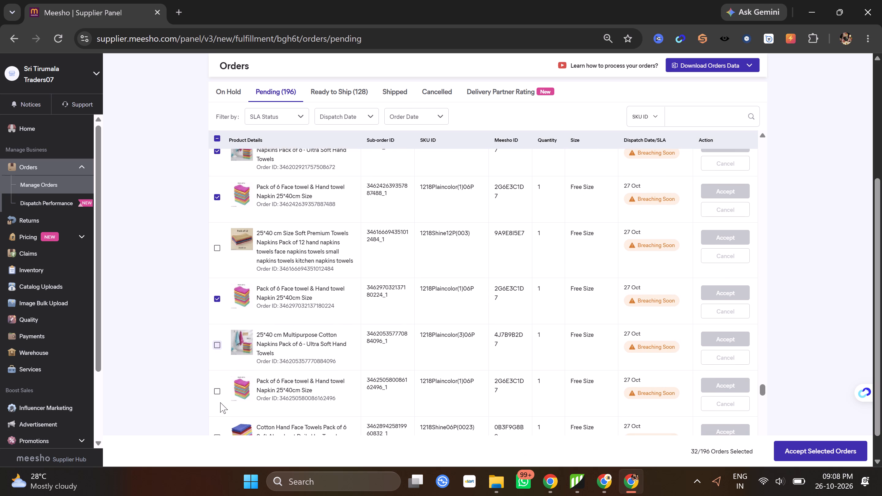
pyautogui.click(220, 396)
pyautogui.click(216, 345)
pyautogui.click(218, 392)
# Add the adjacent 27 Oct 1218Plaincolor(3)06P and 1218Plaincolor(1)06P orders, directly above the 1217Shine06P(003) order, to the selection.
pyautogui.scroll(-2, 269, 290)
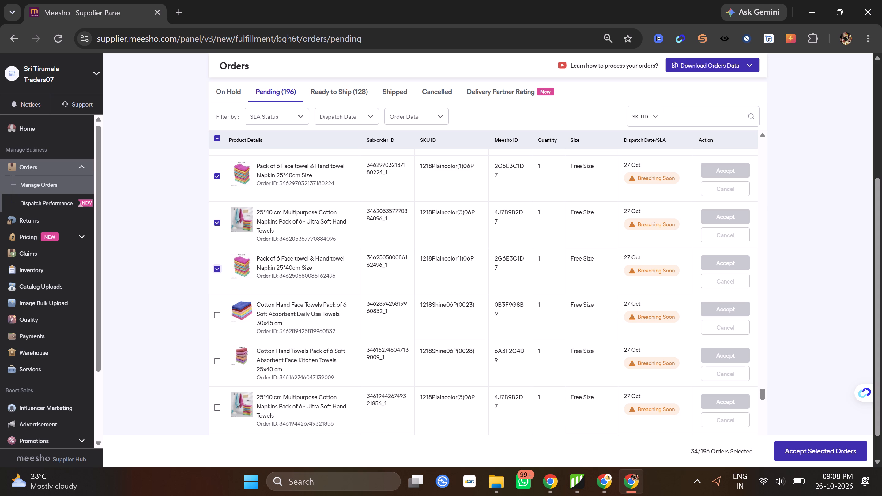
pyautogui.scroll(-1, 285, 268)
pyautogui.click(218, 347)
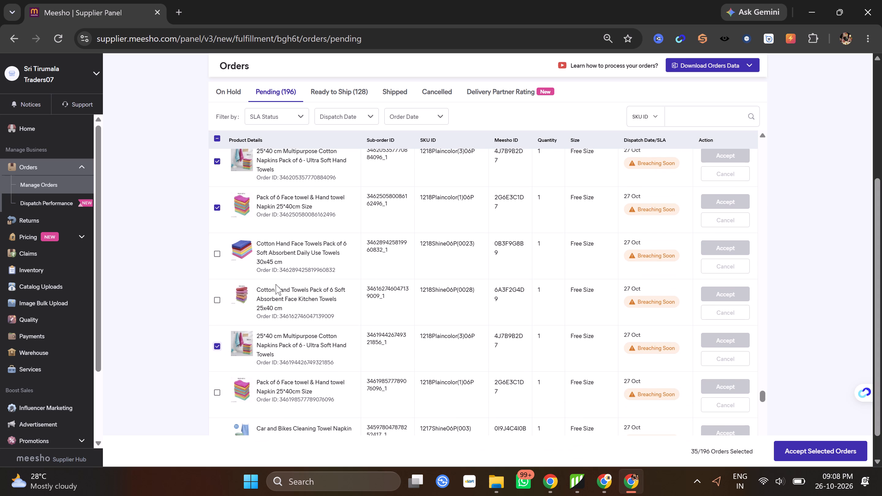
pyautogui.scroll(-1, 298, 252)
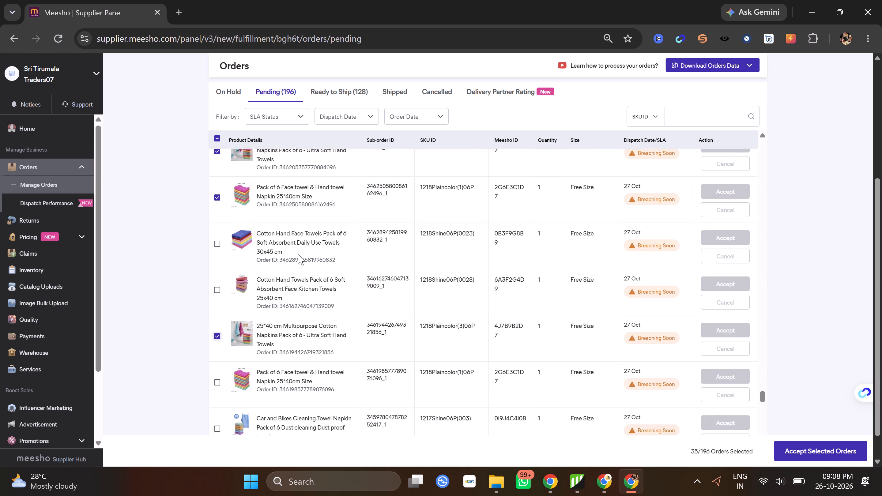
pyautogui.click(218, 331)
# Add the next adjacent 27 Oct pair, 1218Plaincolor(1)06P and 1218Plaincolor(3)06P, below the 1218Shine06P(0023) order to the selection.
pyautogui.scroll(-1, 306, 276)
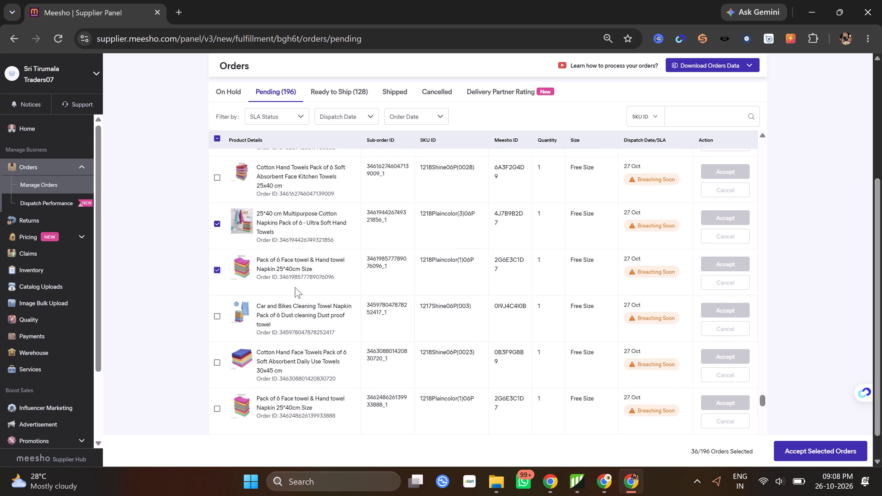
pyautogui.scroll(-1, 345, 297)
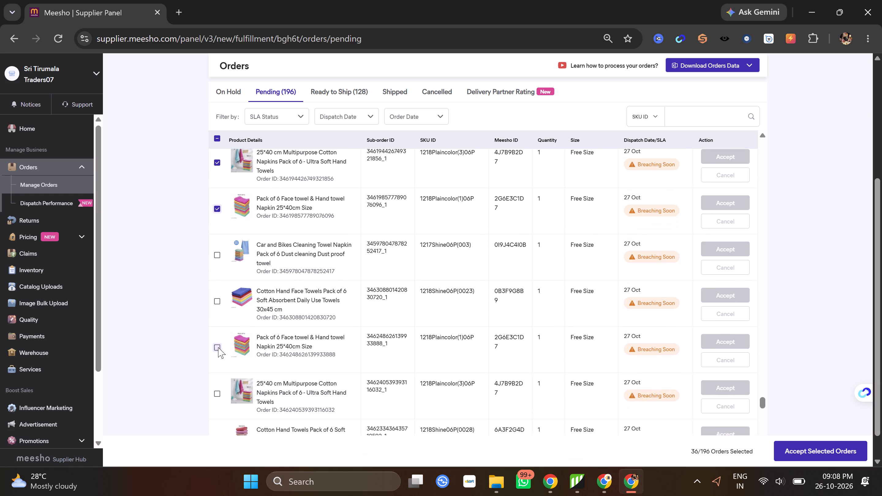
pyautogui.click(218, 347)
pyautogui.click(217, 391)
# Add the 27 Oct 1218Plaincolor(1)06P, 1218Plaincolor12P(14) and 1218Plaincolor(3)06P orders below the 1218Shine06P(0016) order to the selection.
pyautogui.scroll(-2, 354, 282)
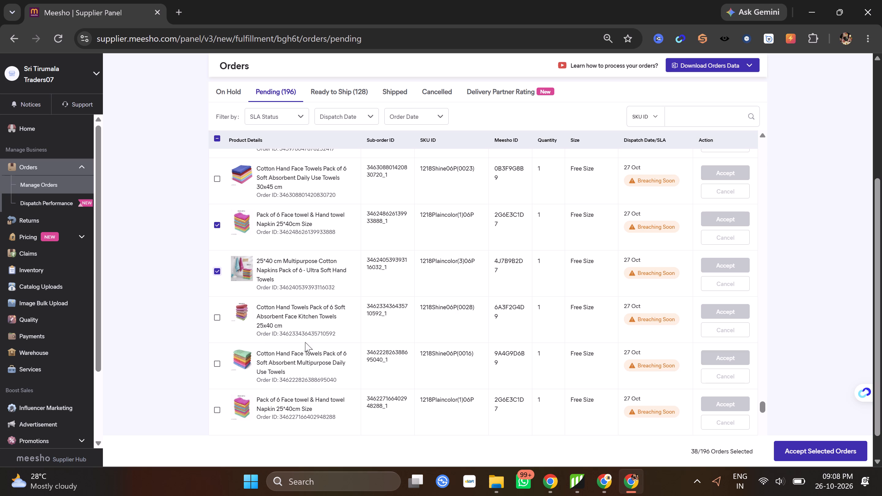
pyautogui.click(217, 412)
pyautogui.scroll(-1, 280, 331)
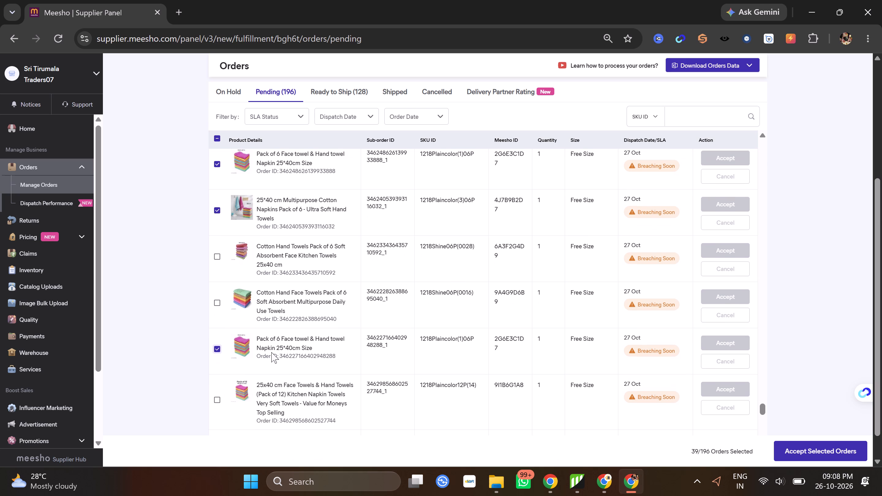
pyautogui.click(217, 401)
pyautogui.scroll(-1, 324, 288)
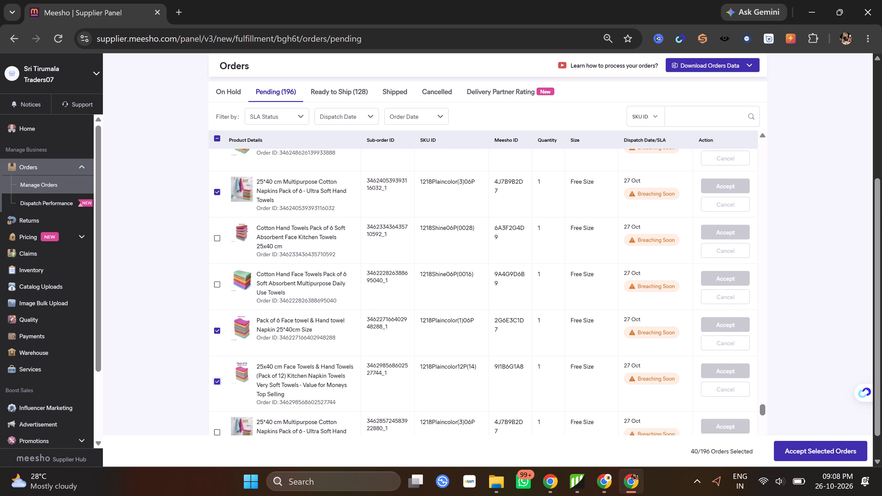
pyautogui.scroll(-1, 324, 288)
pyautogui.click(221, 331)
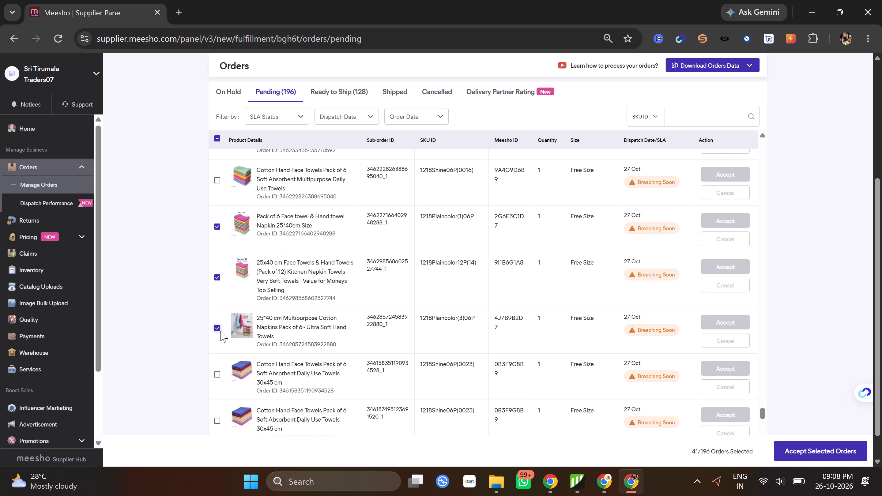
# Add the 27 Oct 1218Plaincolor(1)06P, 1218Plaincolor(3)06P and 1218Plaincolor06P(14) orders below the two 1218Shine06P(0023) orders to the selection.
pyautogui.scroll(-1, 304, 307)
pyautogui.click(217, 405)
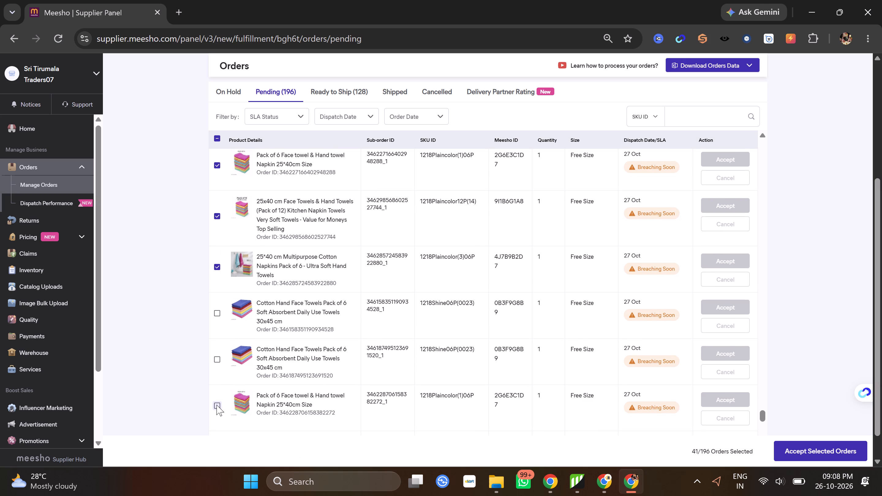
pyautogui.scroll(-2, 367, 338)
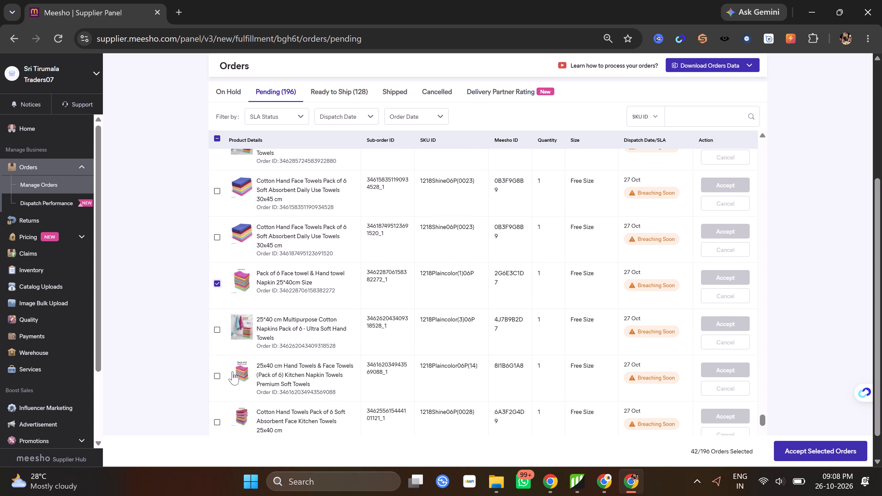
pyautogui.click(216, 330)
pyautogui.click(217, 376)
# Add the adjacent 27 Oct 1218Plaincolor(3)06P and 1218Plaincolor(1)06P orders, directly below the 1218Shine06P(0028) order, to the selection.
pyautogui.scroll(-1, 288, 315)
pyautogui.scroll(-1, 331, 345)
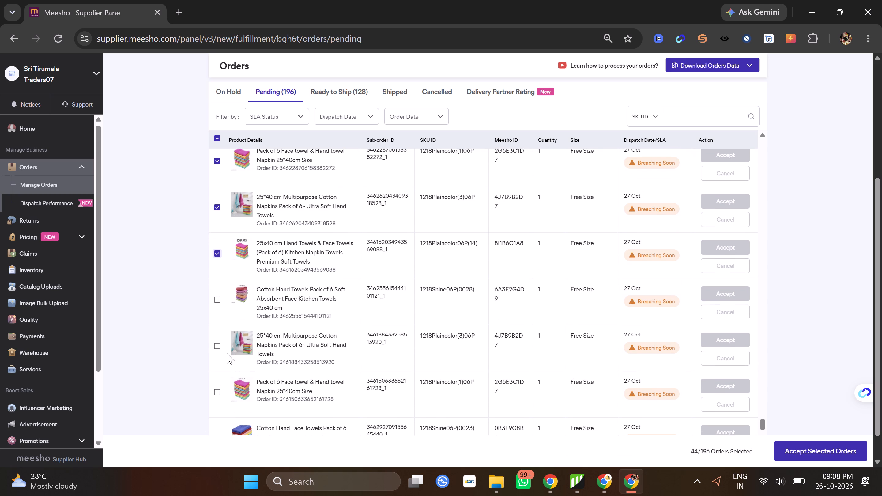
pyautogui.click(217, 344)
pyautogui.scroll(-1, 235, 324)
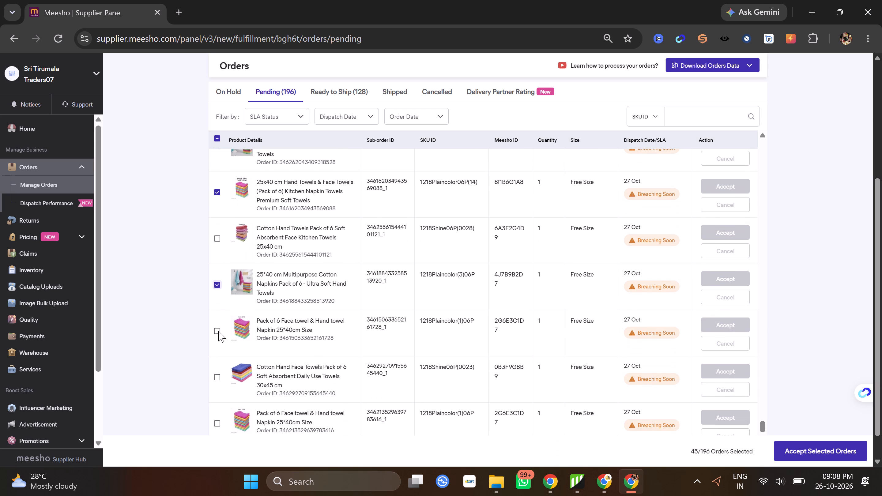
pyautogui.click(217, 332)
# Add the next three 27 Oct 1218Plaincolor(1)06P orders, found after each of the following 1218Shine06P(0023) orders, to the selection.
pyautogui.click(218, 426)
pyautogui.scroll(-2, 288, 311)
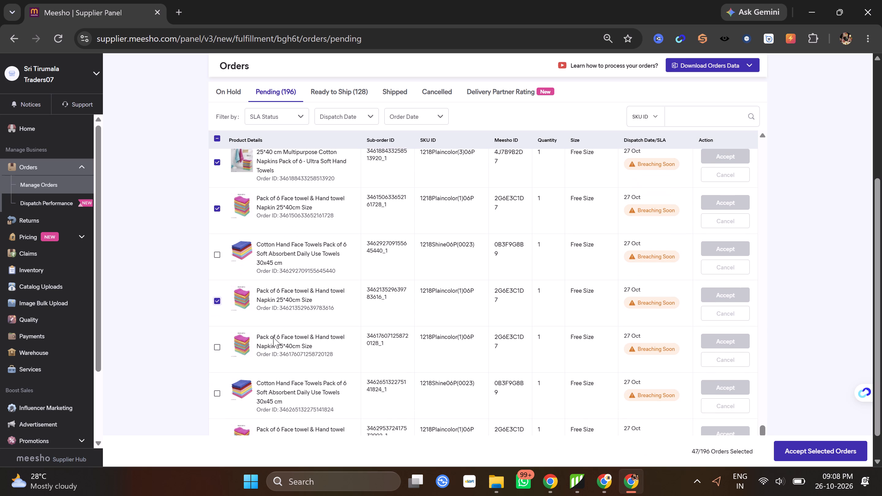
pyautogui.click(217, 351)
pyautogui.scroll(-1, 369, 299)
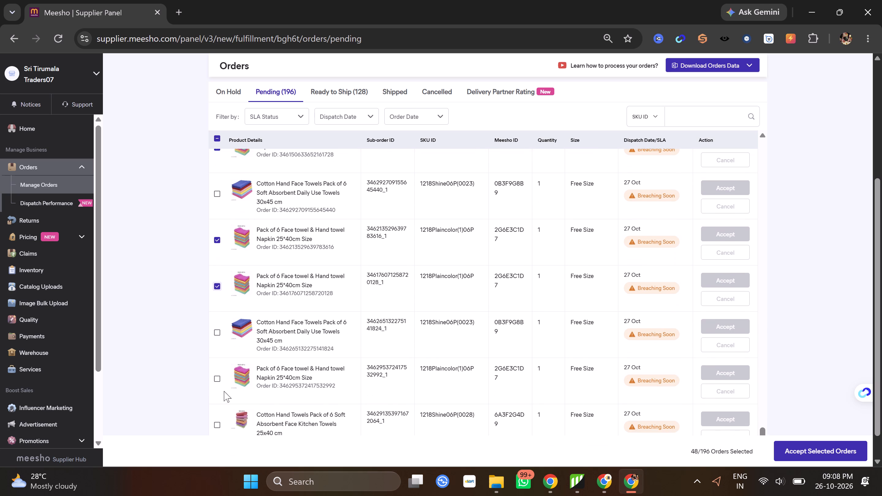
pyautogui.click(216, 380)
# Add the three consecutive 27 Oct 1218Plaincolor(3)06P orders below the 1218Shine06P(0028) and 1218Shine06P(0023) pair to the selection.
pyautogui.scroll(-2, 331, 344)
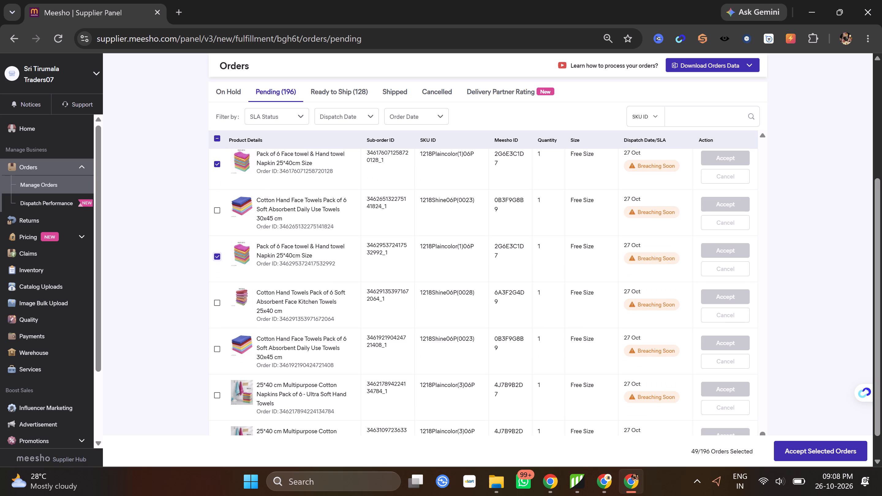
pyautogui.click(217, 396)
pyautogui.scroll(-2, 295, 343)
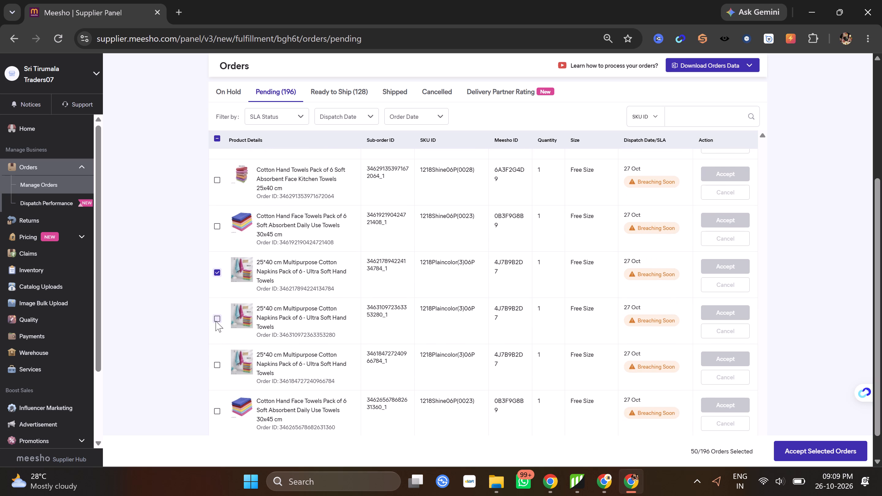
pyautogui.click(216, 319)
pyautogui.click(216, 364)
# Add the 27 Oct 1218Plaincolor(1)06P, 1218Plaincolor(3)06P and 1218Plaincolor(1)06P orders interspersed among the last 1218Shine06P orders to the selection.
pyautogui.scroll(-1, 308, 328)
pyautogui.click(215, 400)
pyautogui.scroll(-2, 317, 343)
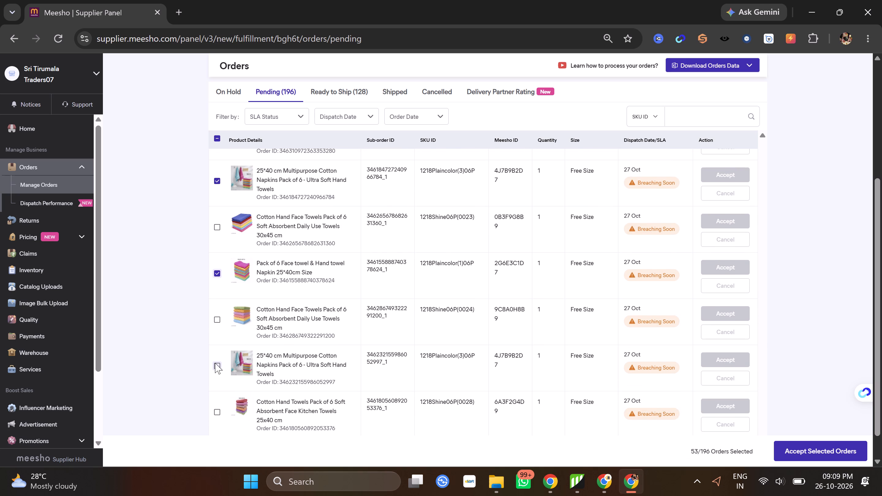
pyautogui.click(215, 363)
pyautogui.scroll(-3, 300, 349)
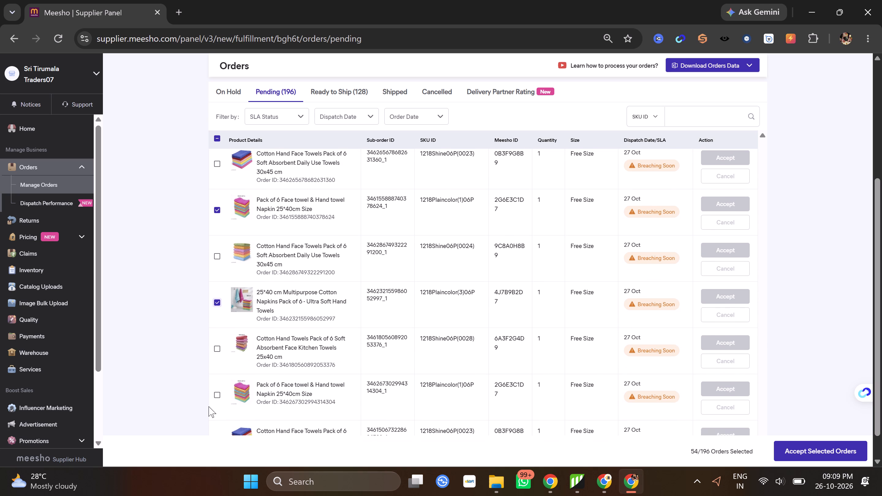
pyautogui.click(214, 400)
pyautogui.click(215, 396)
# Check the end of the pending list, accept all the selected orders, reload the page and dismiss the acceptance notice.
pyautogui.scroll(-4, 290, 329)
pyautogui.scroll(-1, 341, 313)
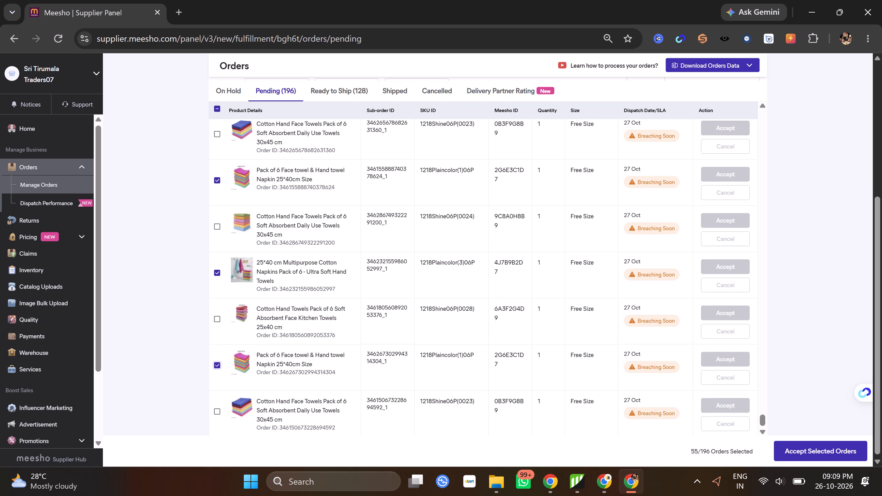
pyautogui.scroll(-1, 317, 391)
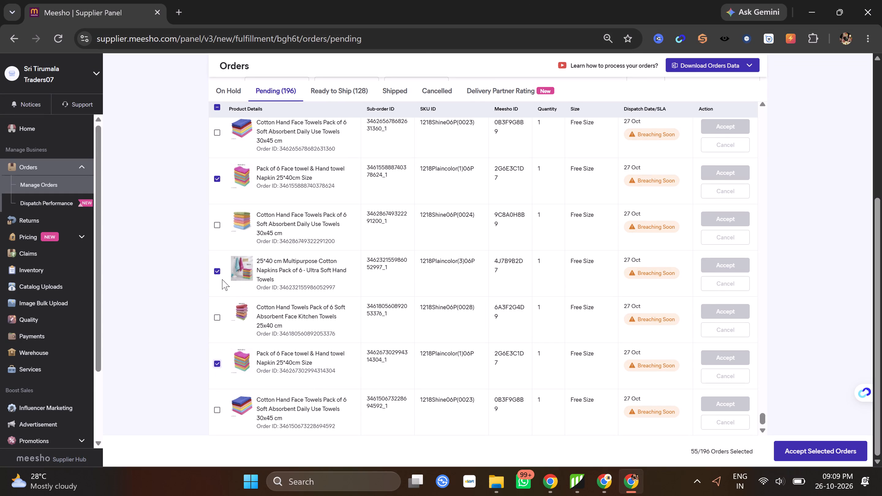
pyautogui.scroll(-3, 271, 326)
pyautogui.scroll(1, 258, 363)
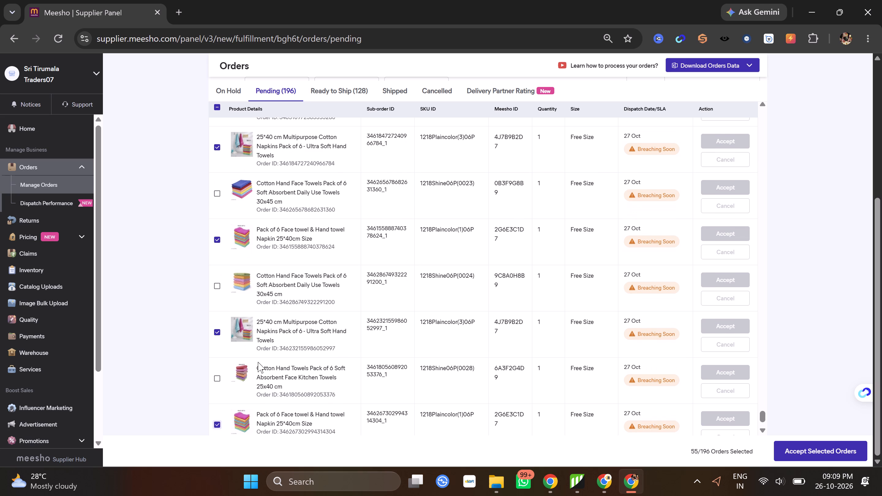
pyautogui.scroll(1, 258, 362)
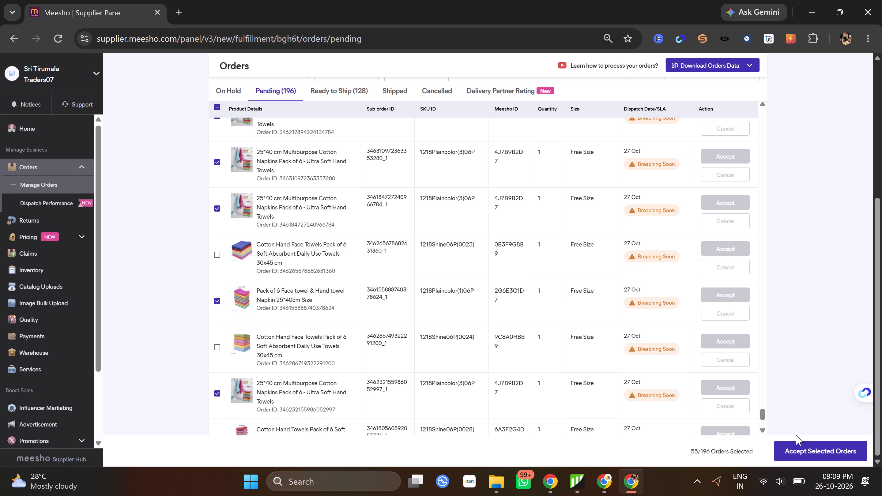
pyautogui.click(807, 449)
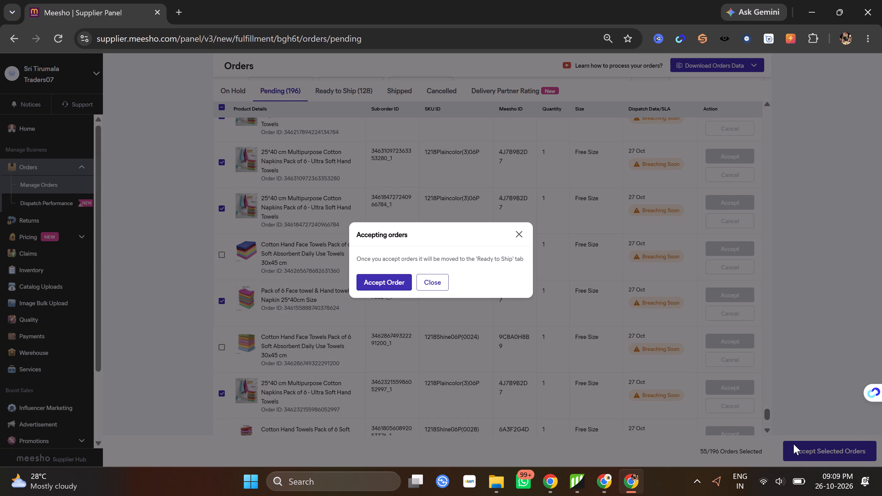
pyautogui.click(381, 284)
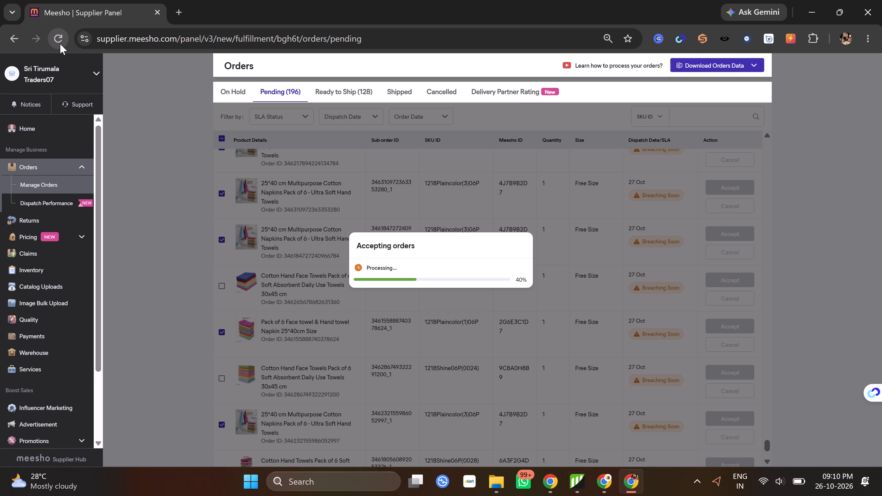
pyautogui.click(57, 40)
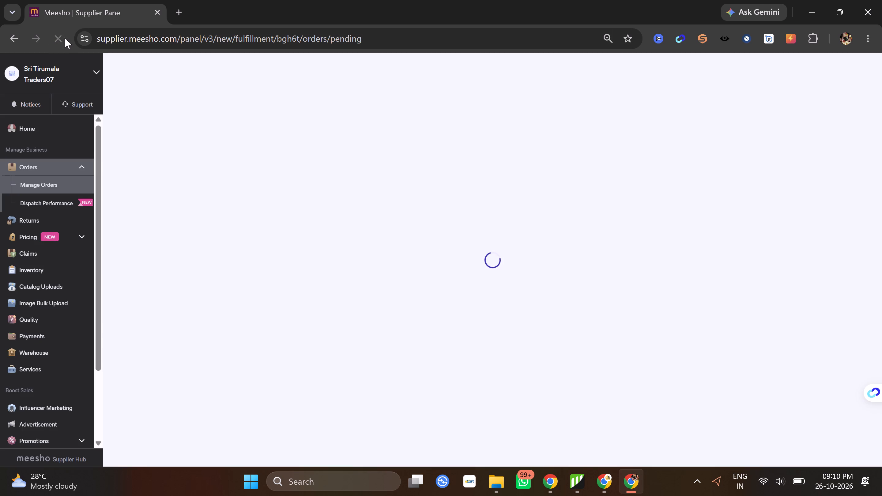
pyautogui.click(391, 290)
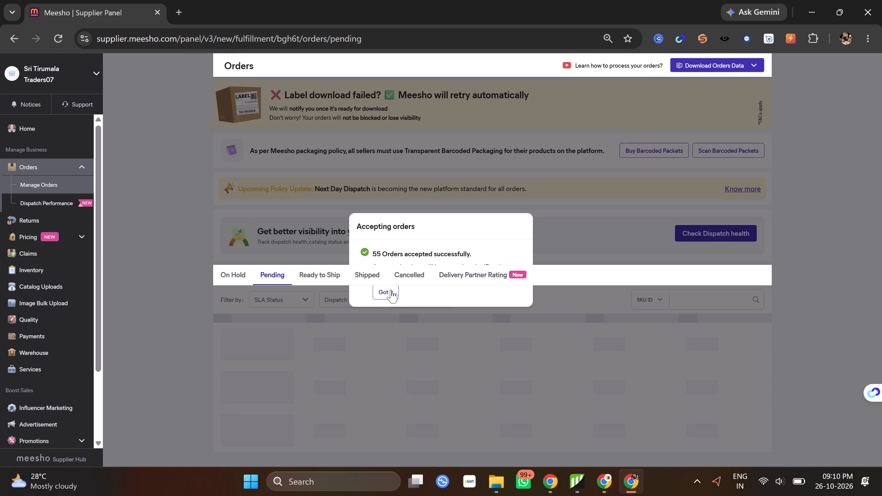
# Open the Ready to Ship orders.
pyautogui.click(336, 276)
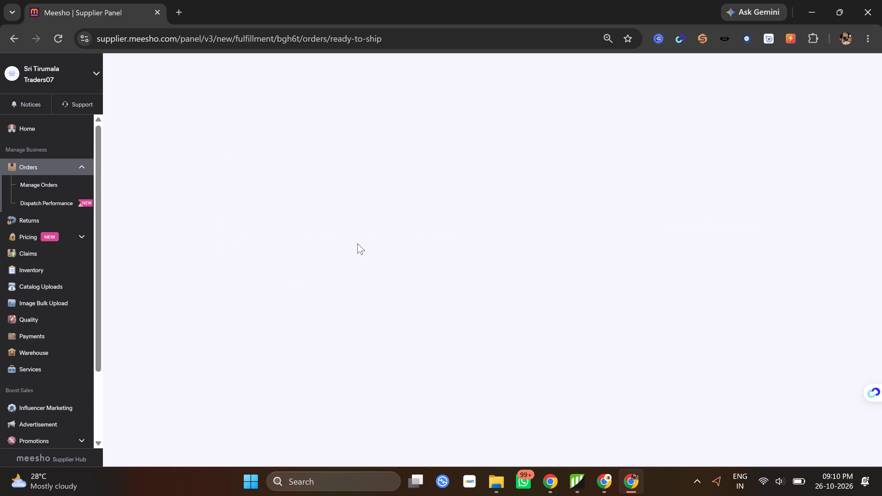
# Return to the Pending orders and review the SKUs of the breached 24 Oct orders.
pyautogui.click(269, 273)
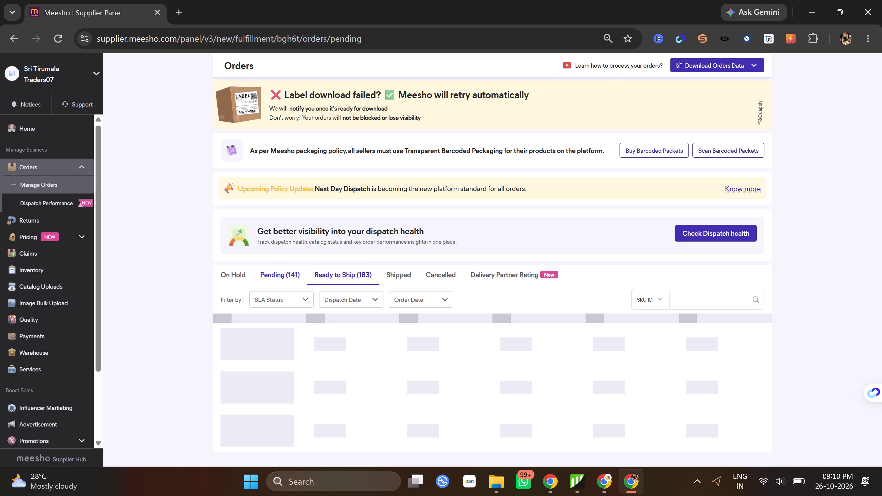
pyautogui.scroll(-2, 340, 187)
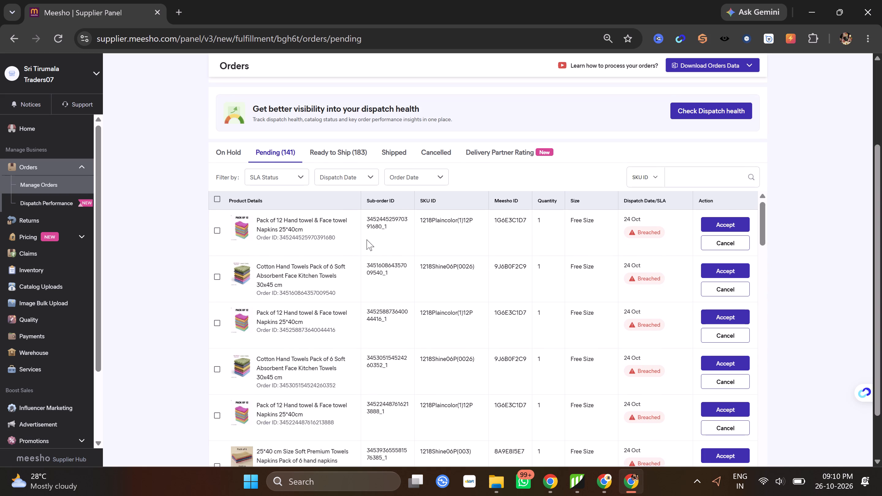
pyautogui.scroll(-1, 369, 238)
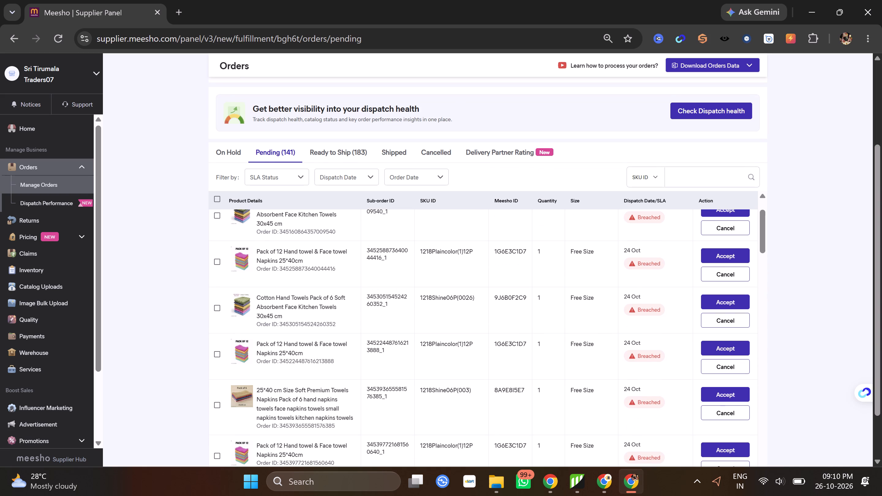
pyautogui.scroll(-2, 383, 299)
pyautogui.scroll(-2, 483, 155)
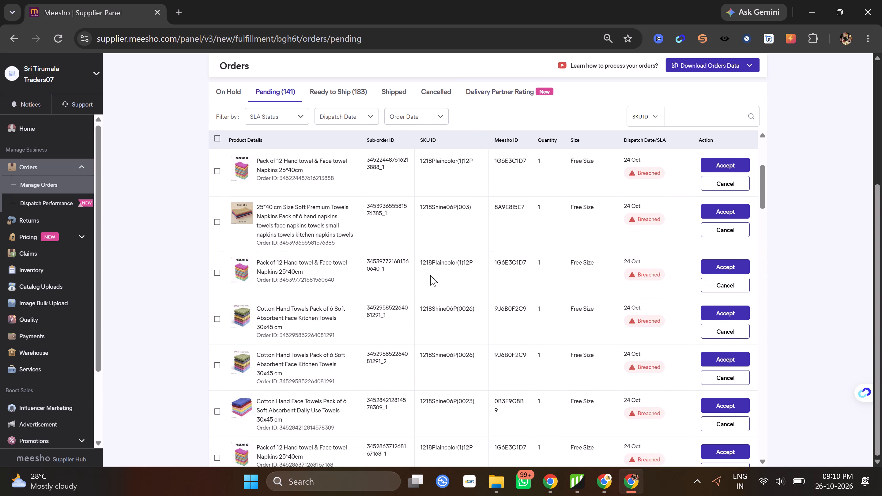
pyautogui.scroll(-4, 430, 275)
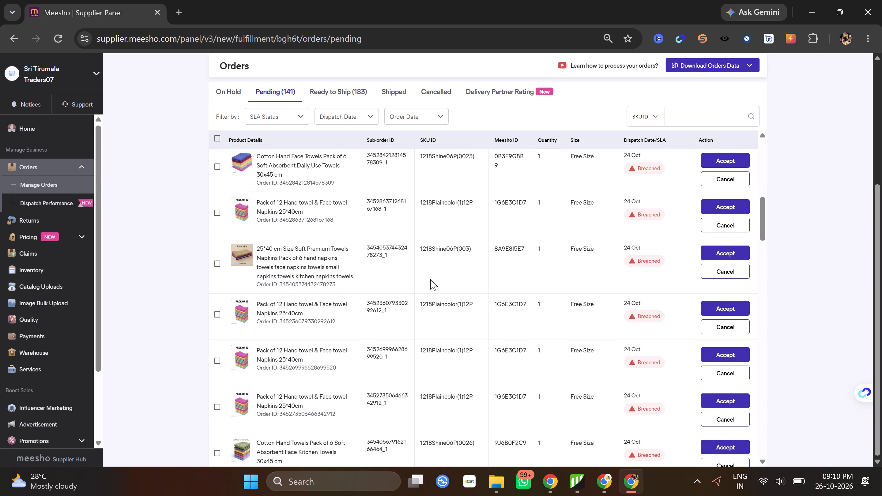
pyautogui.scroll(-2, 430, 279)
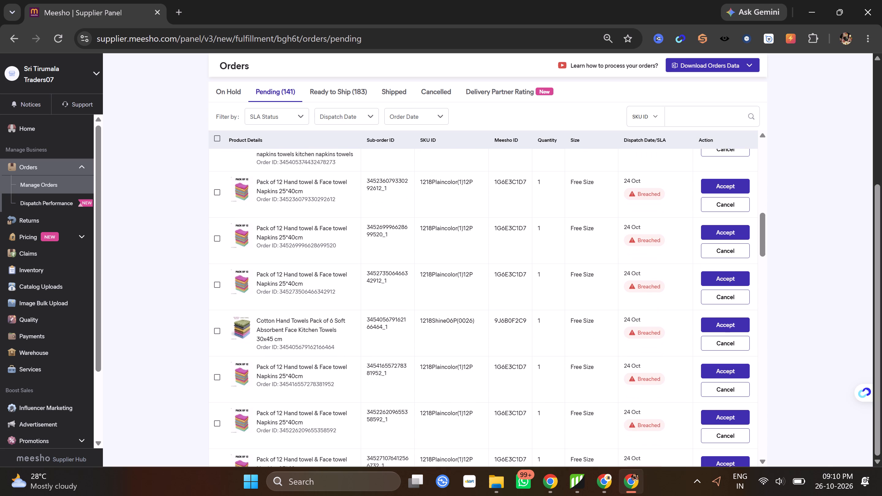
pyautogui.scroll(-3, 433, 274)
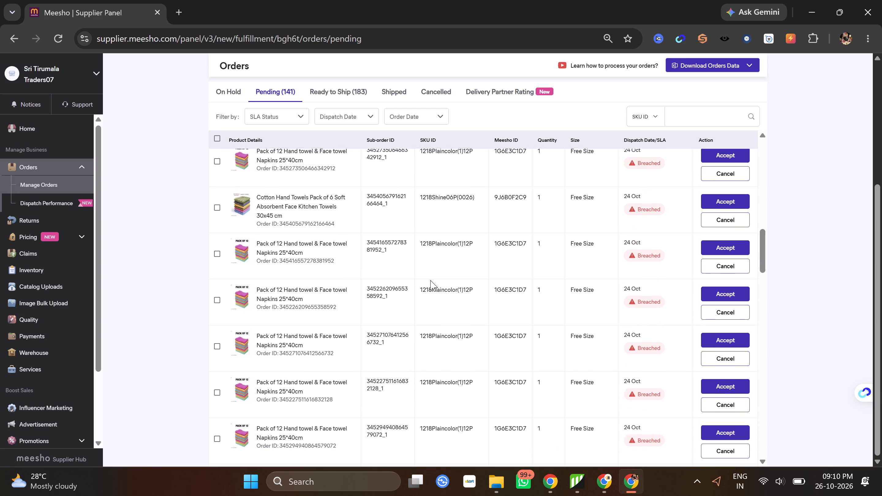
pyautogui.scroll(-3, 413, 326)
pyautogui.scroll(1, 413, 323)
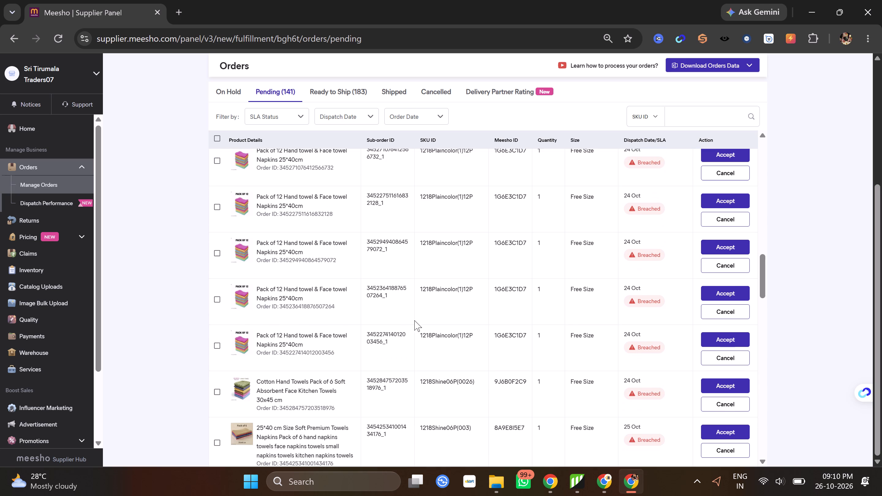
# Review the SKUs of the breached 25 Oct pending orders, through to the first 26 Oct ones.
pyautogui.scroll(-5, 416, 319)
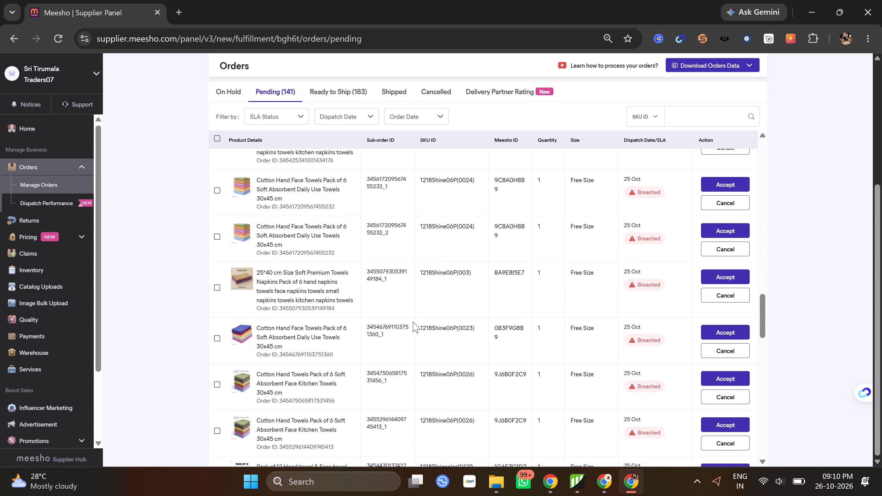
pyautogui.scroll(-4, 413, 322)
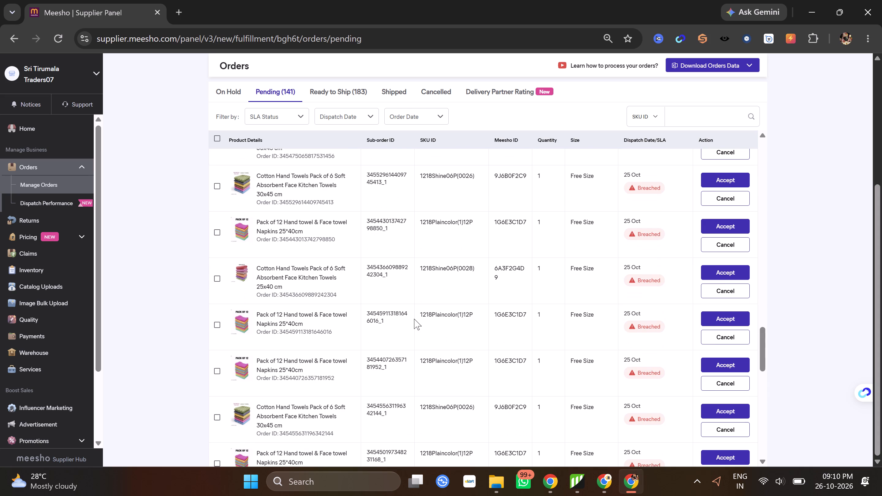
pyautogui.scroll(-4, 414, 319)
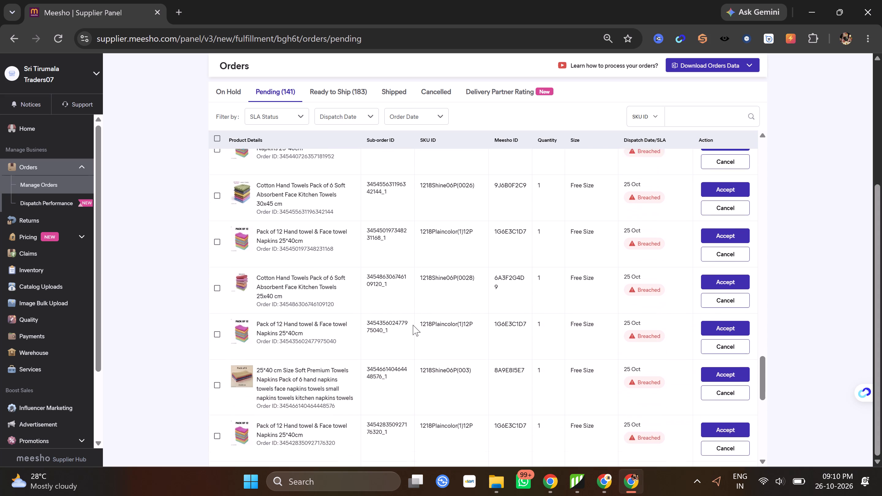
pyautogui.scroll(-3, 413, 325)
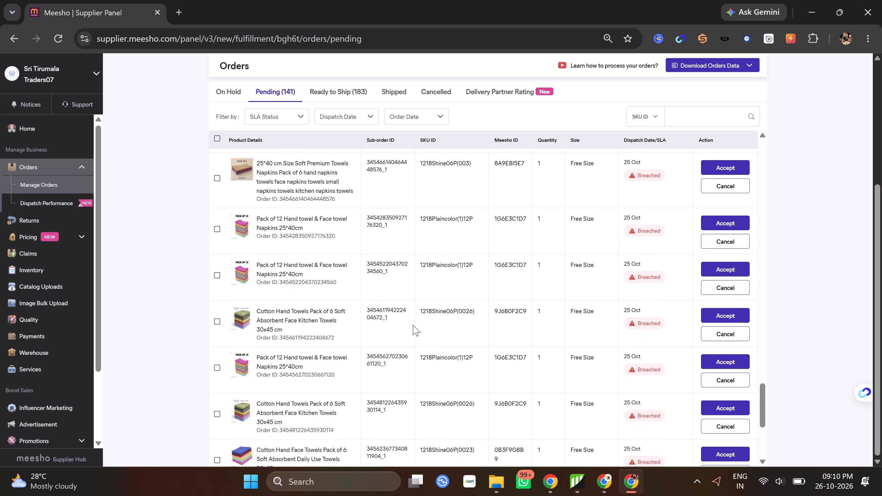
pyautogui.scroll(-5, 413, 325)
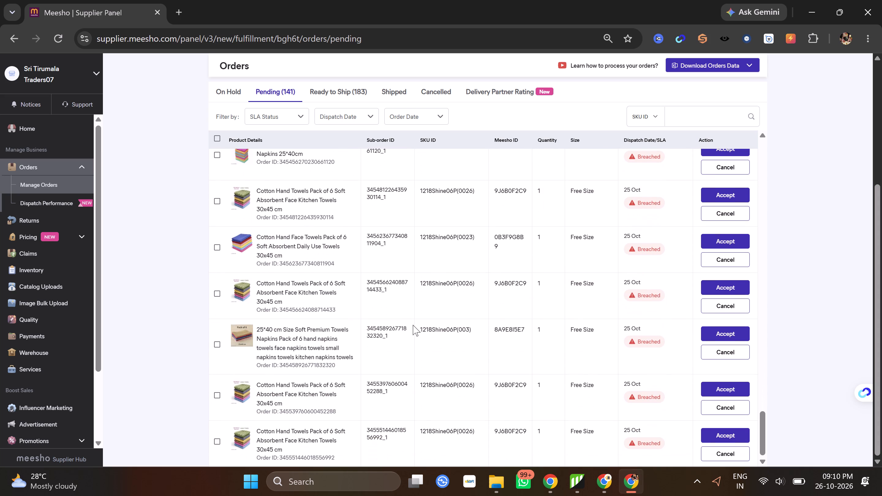
pyautogui.scroll(-6, 428, 370)
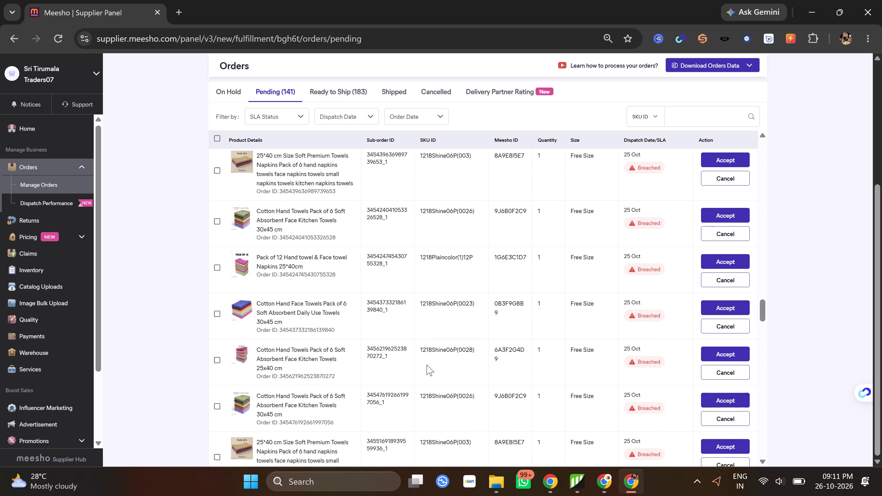
pyautogui.scroll(-6, 427, 365)
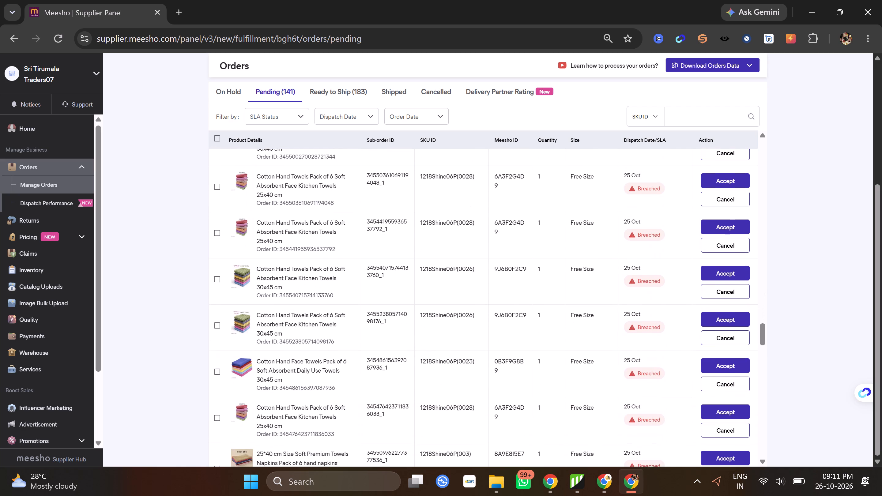
pyautogui.scroll(-4, 423, 359)
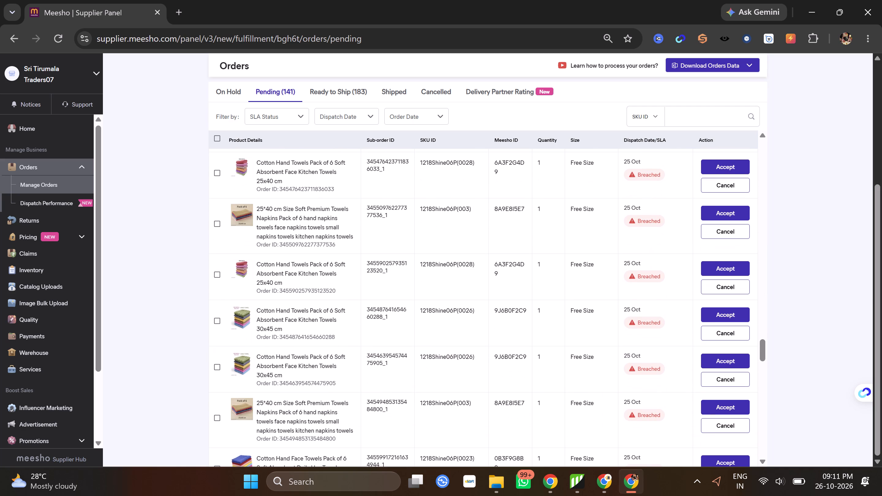
pyautogui.scroll(-2, 421, 357)
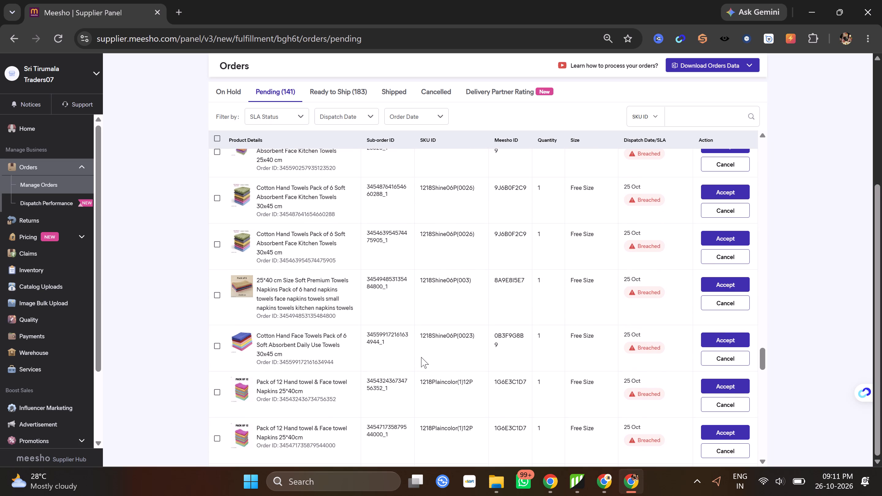
pyautogui.scroll(-3, 421, 357)
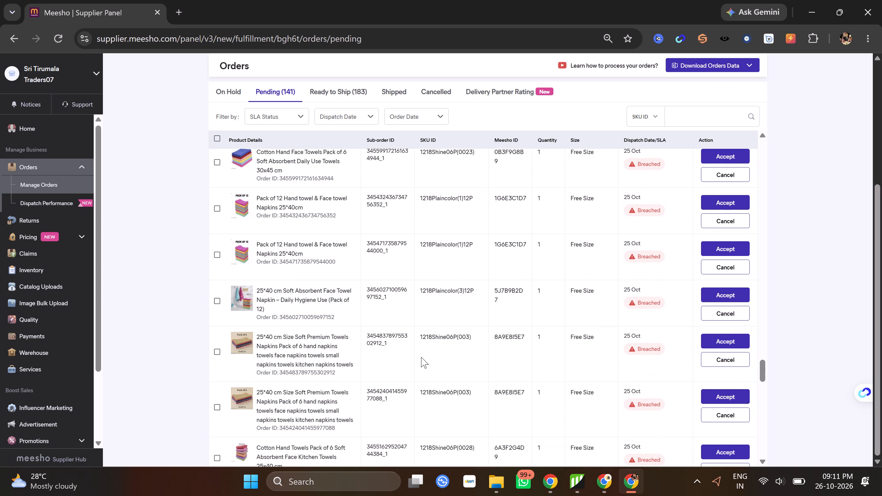
pyautogui.scroll(-4, 421, 357)
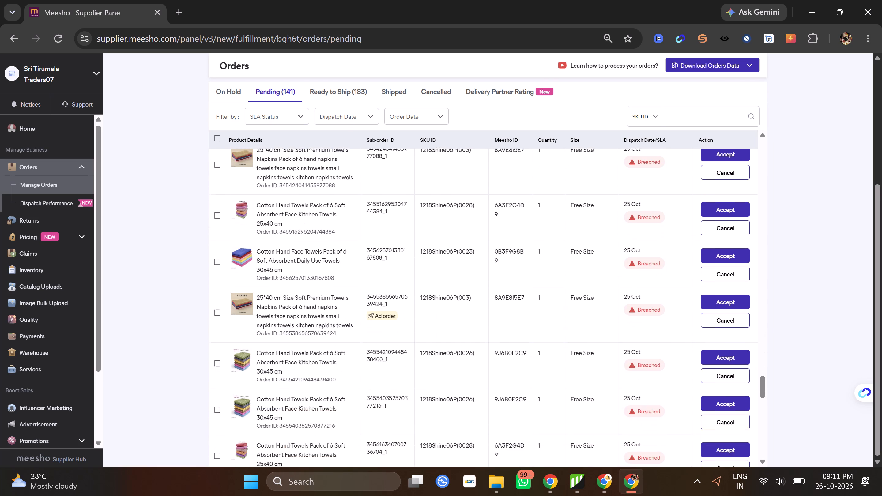
pyautogui.scroll(-4, 421, 357)
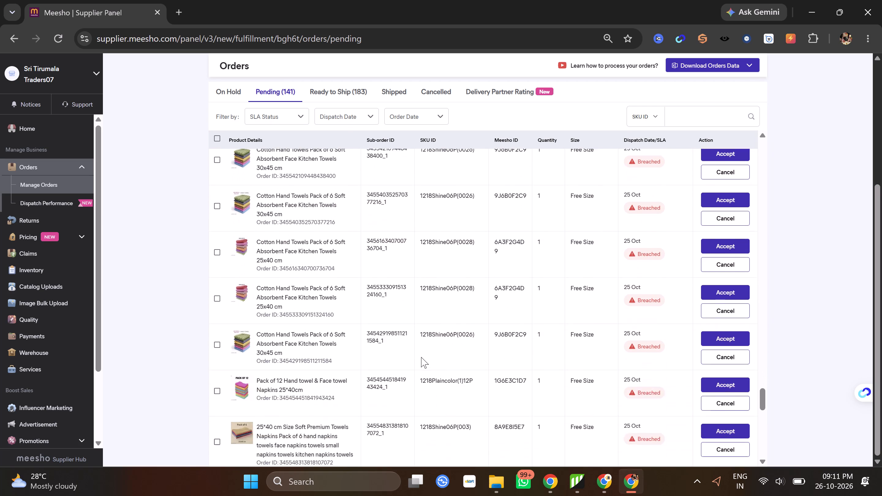
pyautogui.scroll(-3, 421, 357)
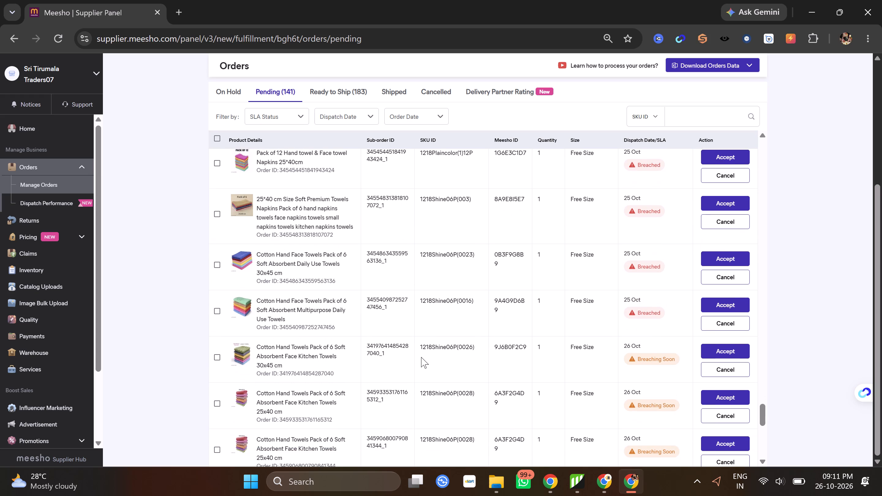
# Review the SKUs of the 26 Oct pending orders, down to where the 27 Oct orders begin.
pyautogui.scroll(-12, 421, 357)
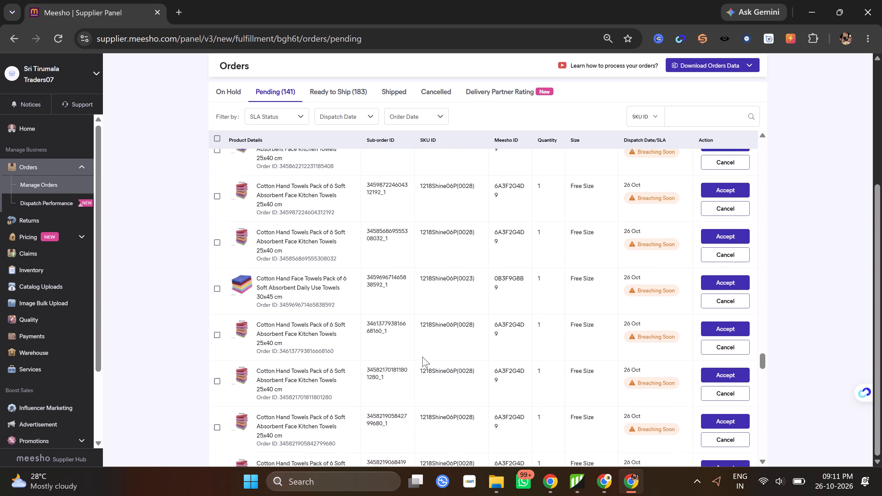
pyautogui.scroll(-7, 422, 357)
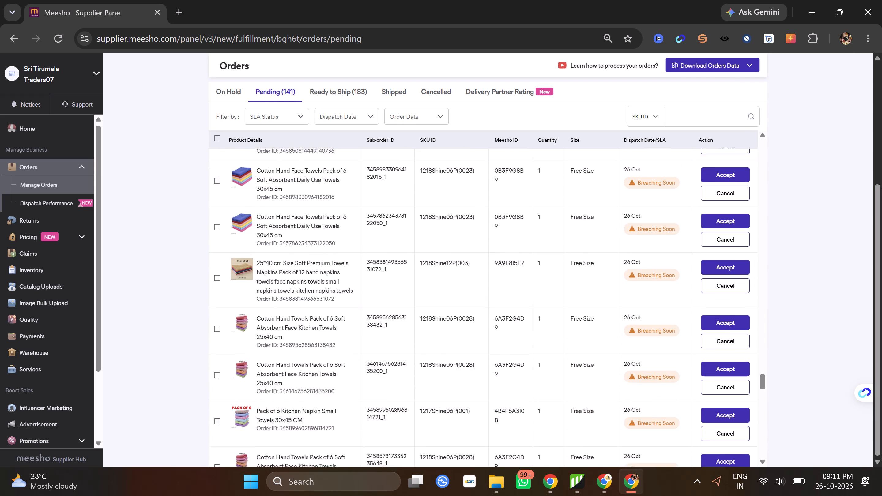
pyautogui.scroll(-4, 423, 357)
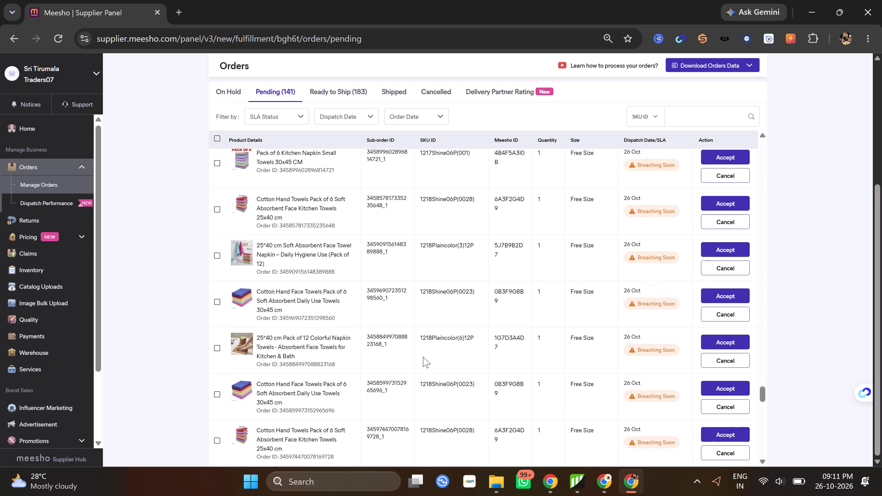
pyautogui.scroll(-3, 423, 357)
pyautogui.scroll(2, 423, 357)
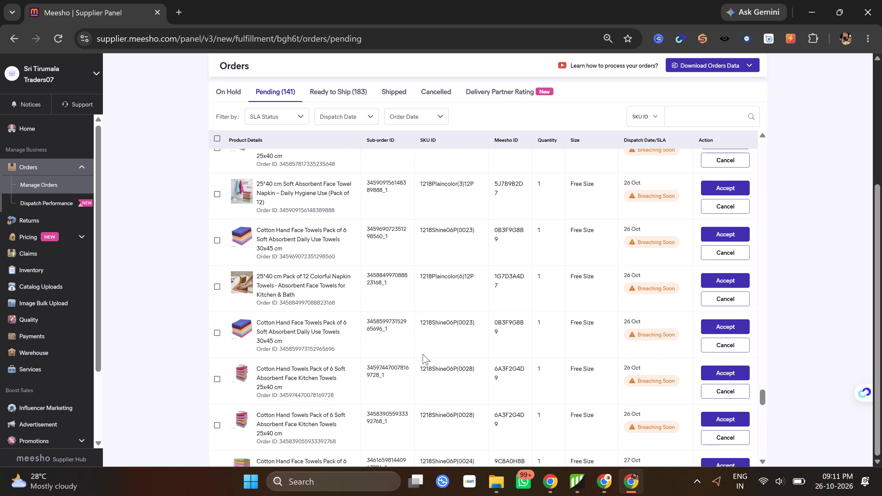
# Select the 27 Oct 1218MC06P(19) Cotton Kitchen Hand Towels order.
pyautogui.scroll(-5, 423, 354)
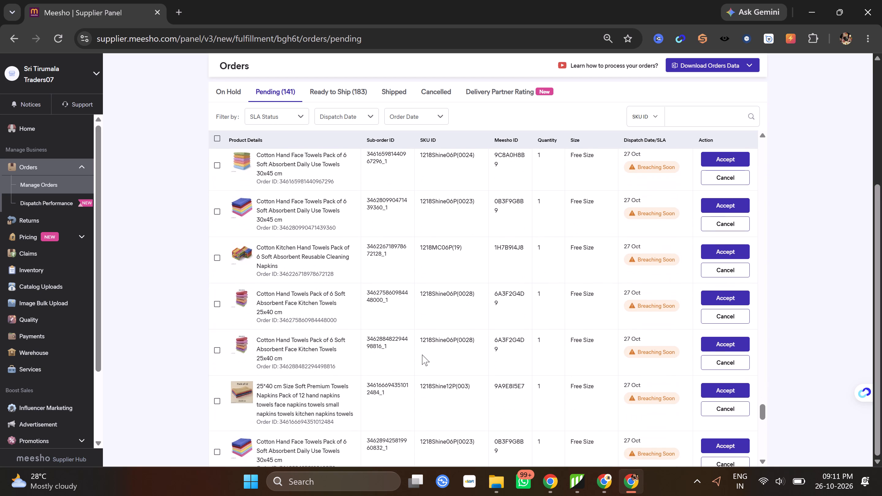
pyautogui.scroll(-1, 422, 355)
pyautogui.click(219, 195)
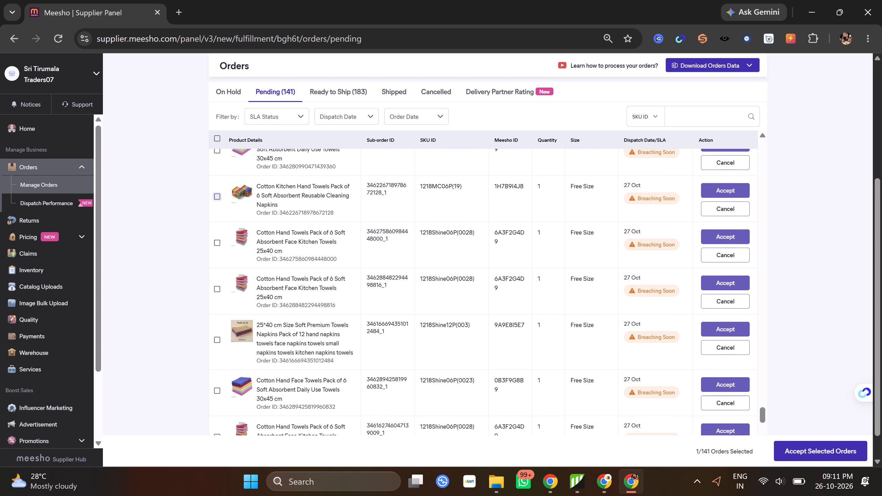
# Check the SKUs of the remaining 27 Oct pending orders down to the end of the list.
pyautogui.scroll(1, 341, 251)
pyautogui.scroll(-2, 422, 276)
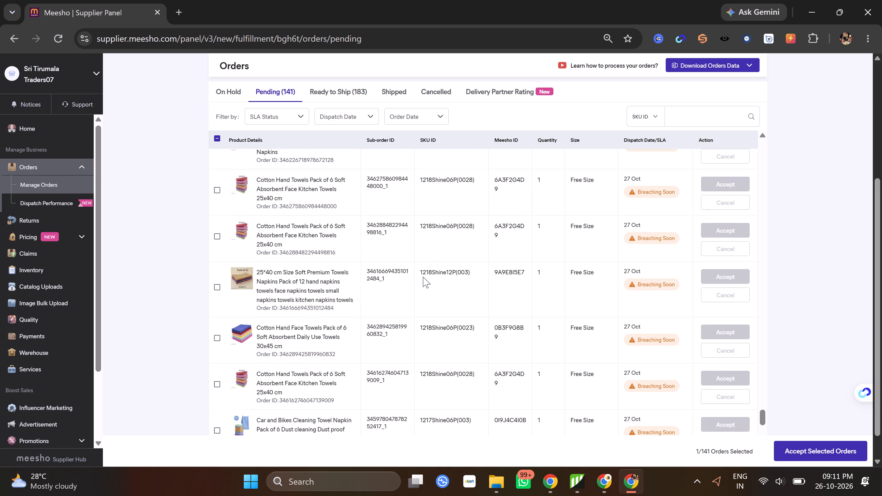
pyautogui.scroll(-4, 447, 287)
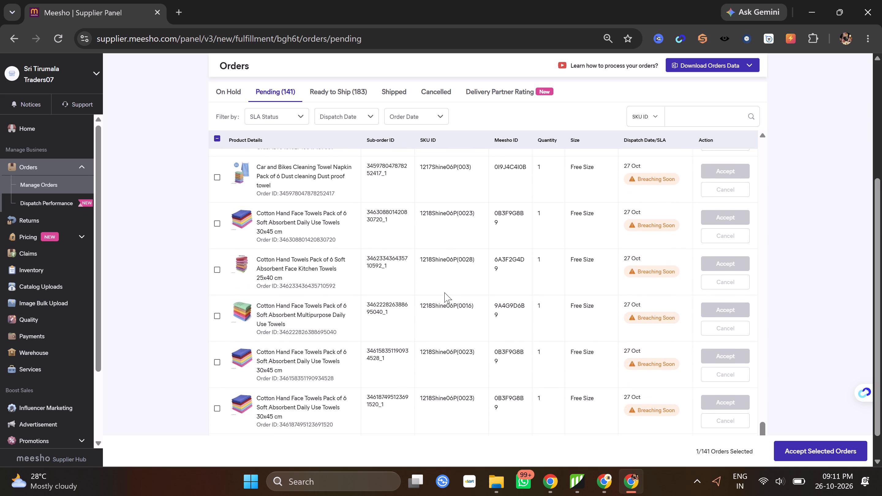
pyautogui.scroll(-1, 449, 292)
pyautogui.scroll(1, 449, 292)
pyautogui.scroll(-6, 449, 292)
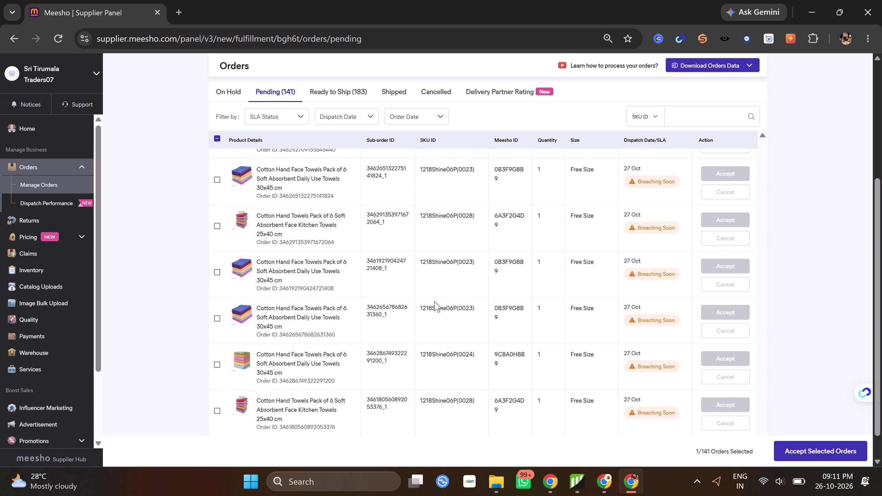
pyautogui.scroll(-2, 436, 299)
pyautogui.scroll(-2, 490, 295)
pyautogui.scroll(-2, 532, 346)
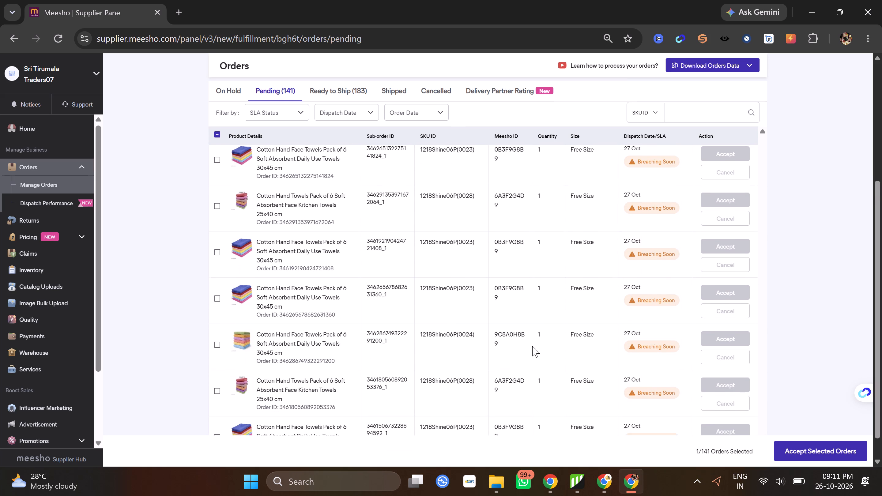
pyautogui.scroll(-1, 532, 346)
pyautogui.scroll(-2, 503, 339)
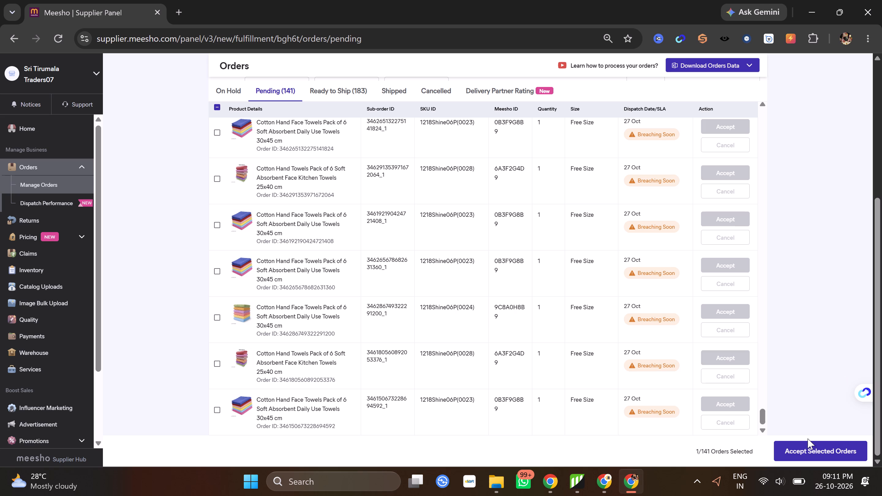
# Accept the selected 1218MC06P(19) order and reload the orders page.
pyautogui.click(807, 445)
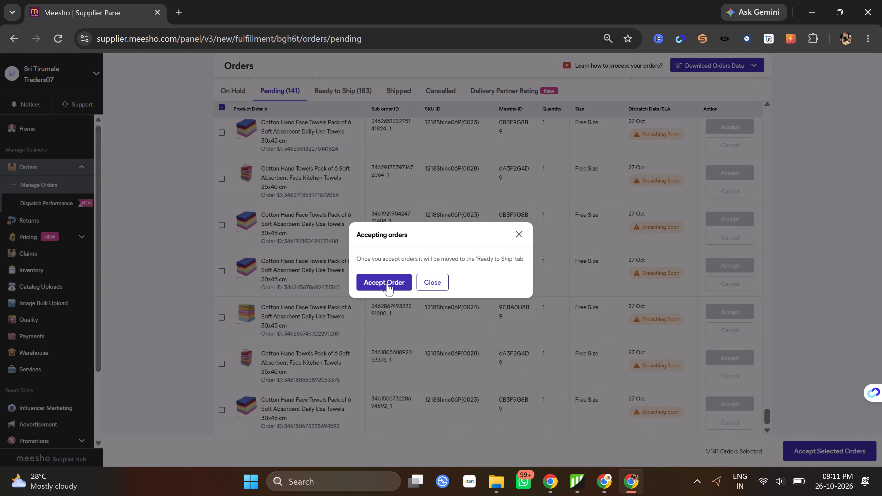
pyautogui.click(387, 282)
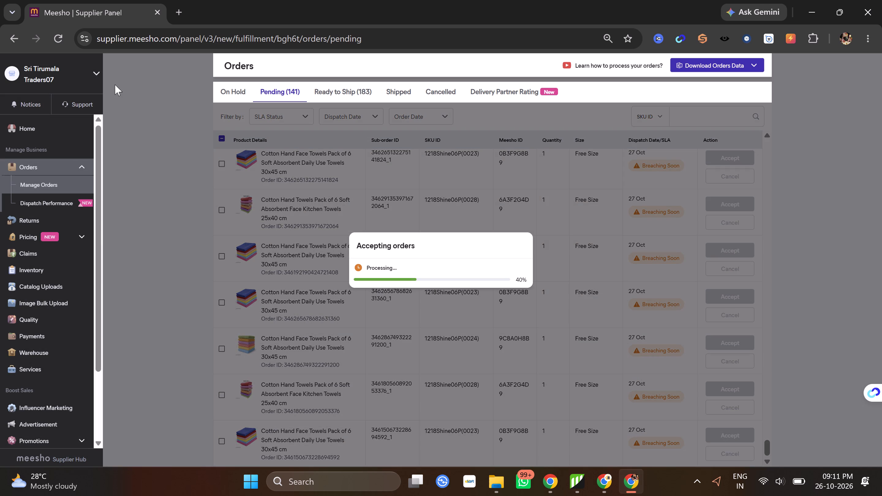
pyautogui.click(57, 40)
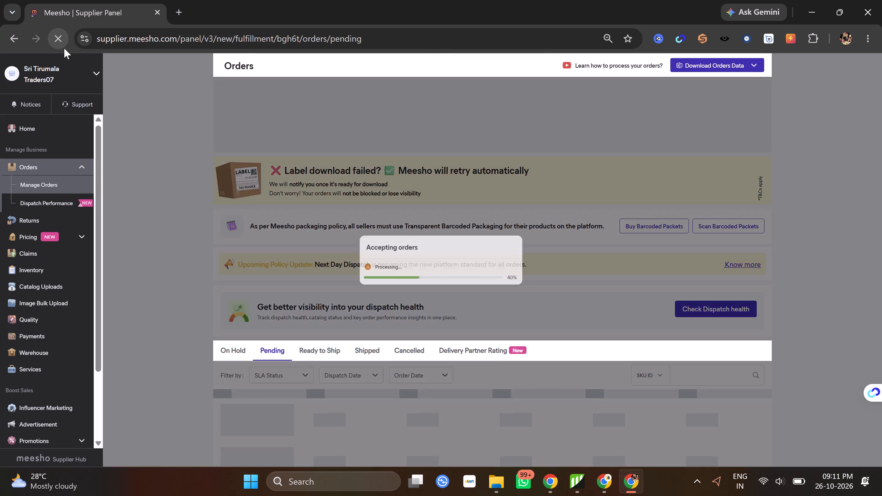
# Acknowledge the acceptance notice for the 1218MC06P(19) order and get back to the pending orders list.
pyautogui.click(60, 40)
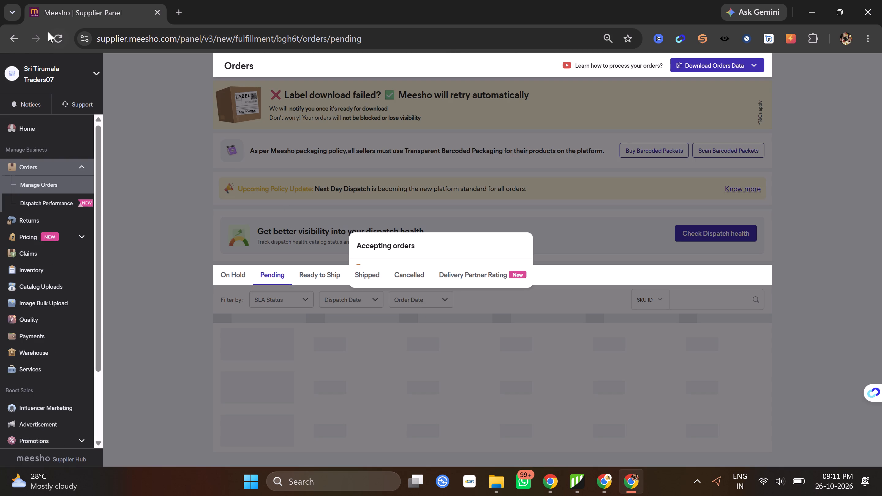
pyautogui.click(53, 39)
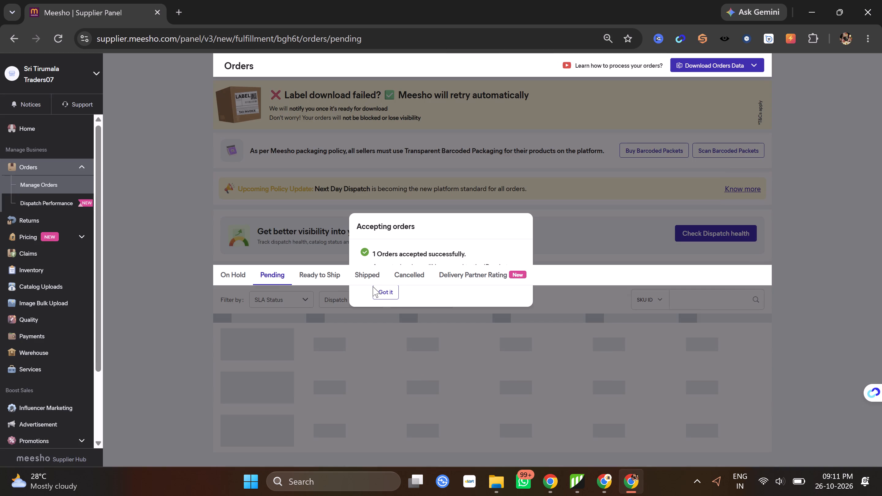
pyautogui.click(394, 294)
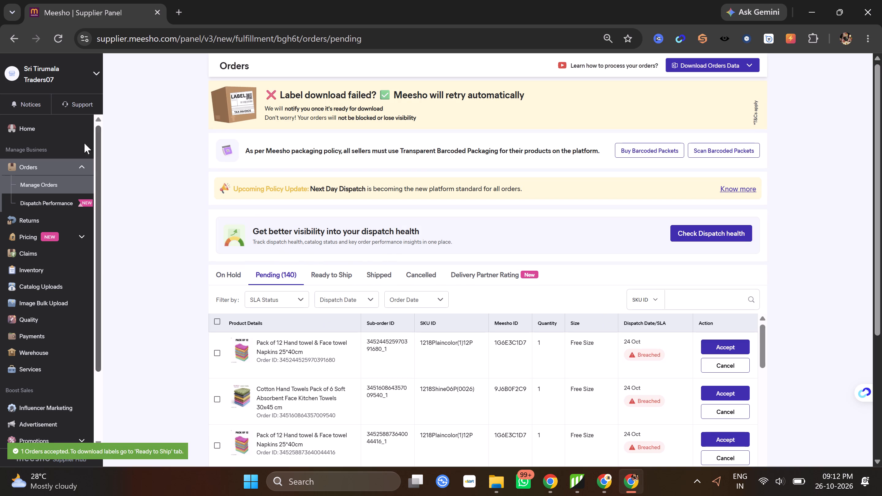
# Check the Meesho home dashboard and the Advertisement campaigns, dismissing the sale promotion, and return to the pending orders.
pyautogui.click(53, 133)
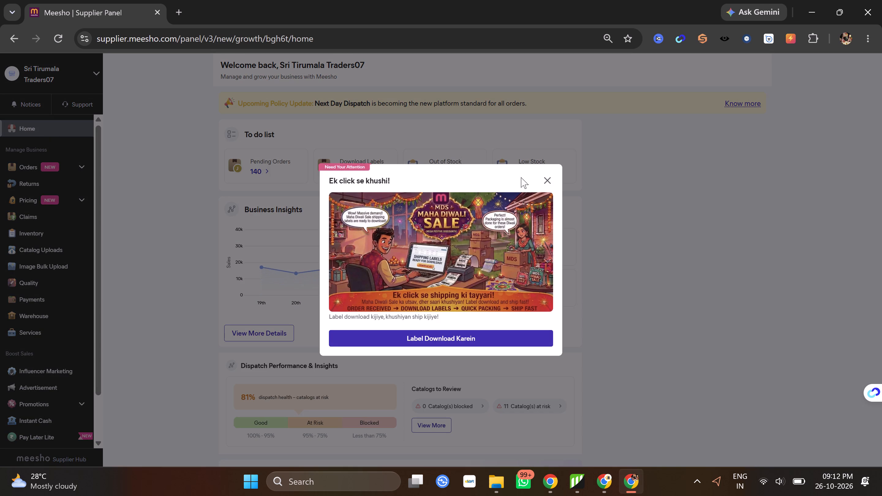
pyautogui.click(550, 180)
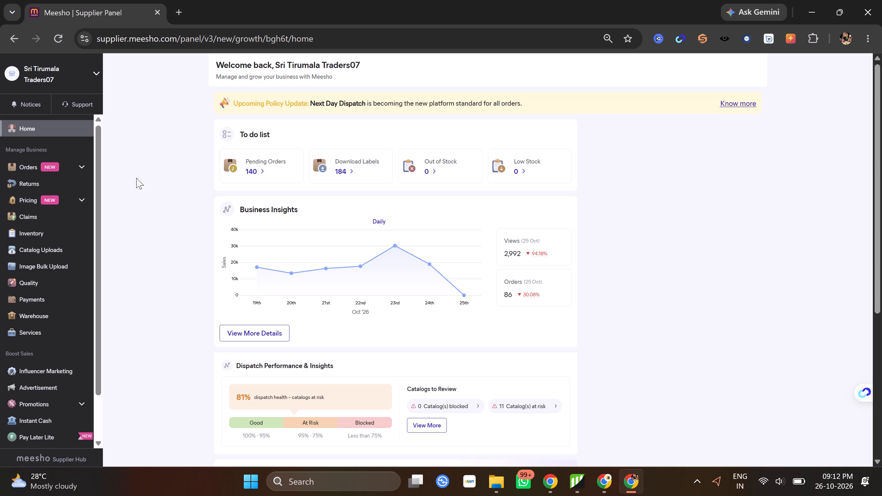
pyautogui.click(22, 162)
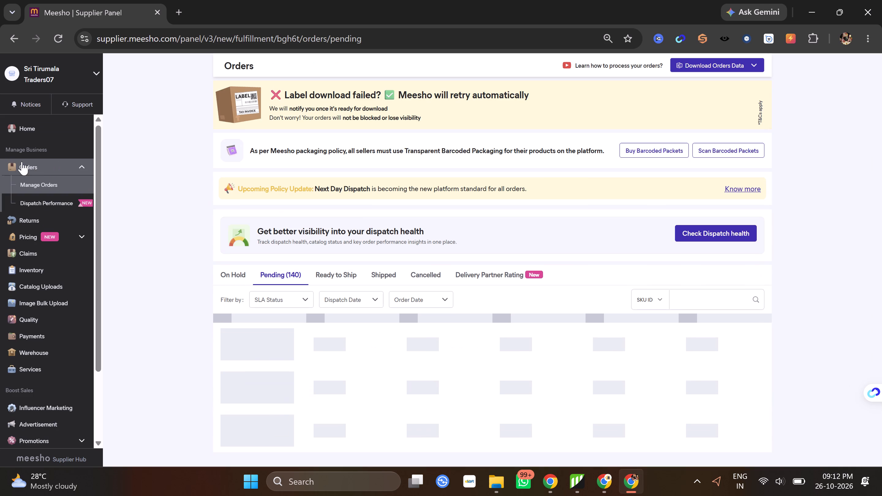
pyautogui.scroll(-2, 408, 209)
pyautogui.scroll(-4, 88, 352)
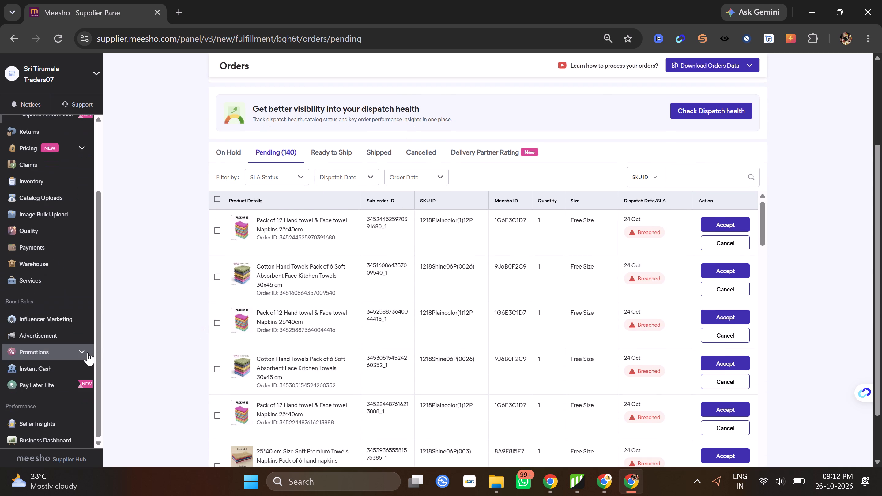
pyautogui.click(53, 336)
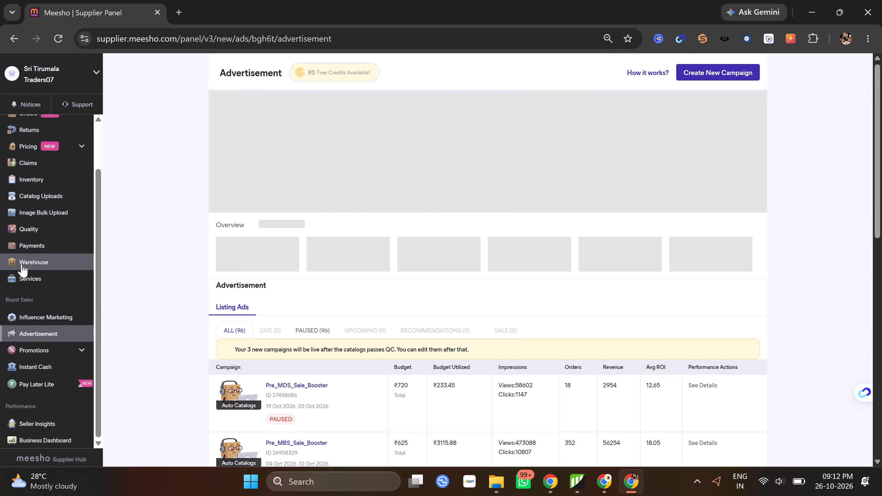
pyautogui.scroll(3, 29, 258)
pyautogui.click(56, 171)
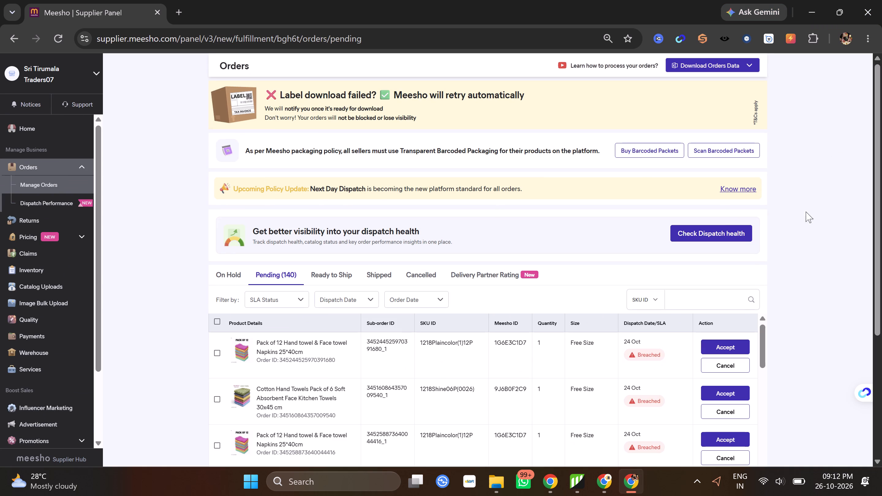
# Switch to the Flipkart Seller Hub window and check its orders page and home dashboard.
pyautogui.click(605, 484)
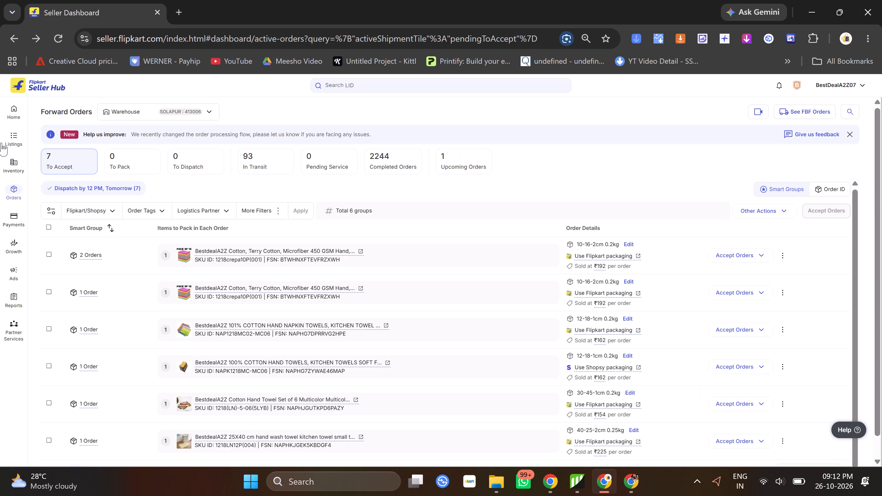
pyautogui.click(20, 202)
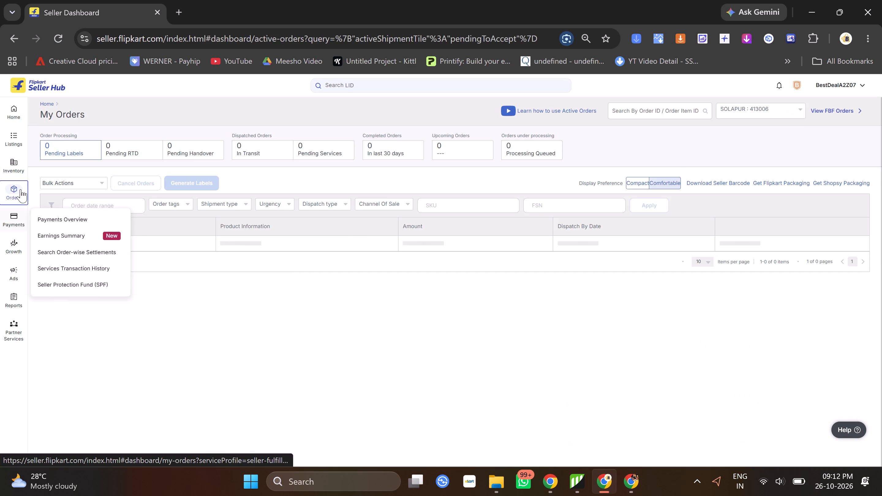
pyautogui.click(13, 118)
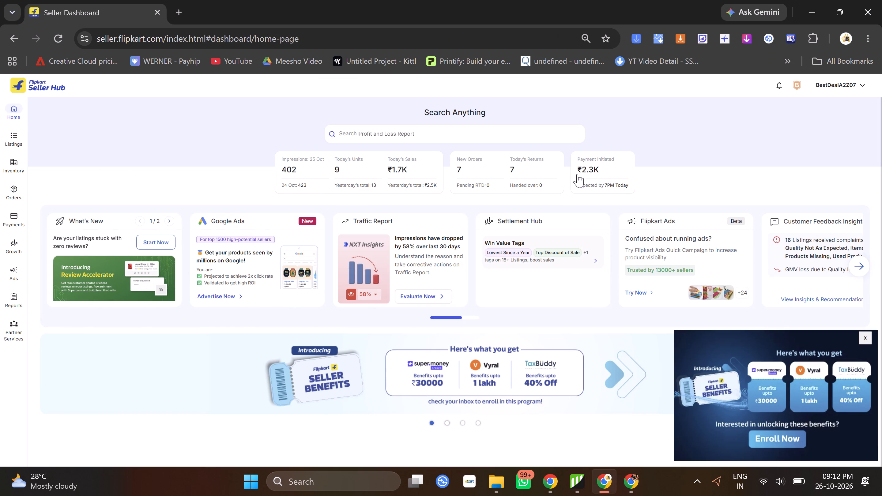
# Close the Flipkart Seller Hub window and the Meesho Supplier Panel window.
pyautogui.click(871, 15)
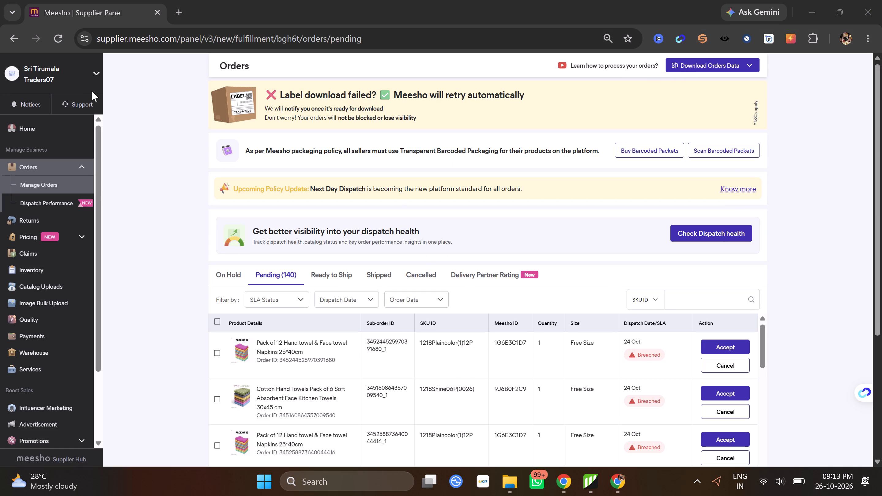
pyautogui.click(873, 1)
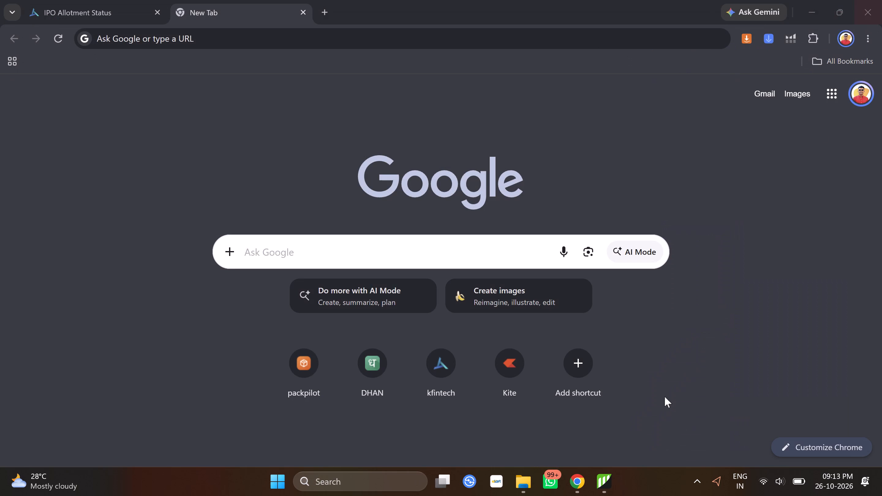
# Bring up the remaining Chrome window and search Google for "jio allotment status time" using the earlier search suggestion.
pyautogui.click(574, 493)
pyautogui.click(575, 480)
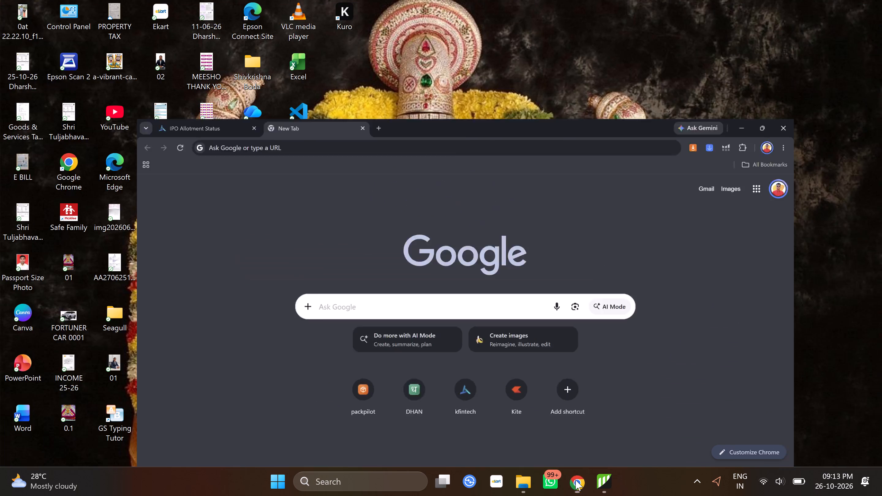
pyautogui.click(575, 480)
pyautogui.click(267, 247)
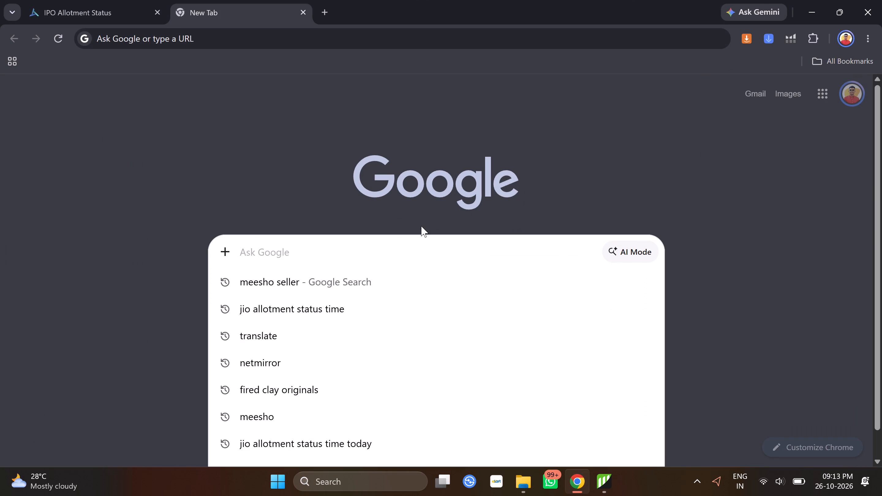
pyautogui.click(327, 318)
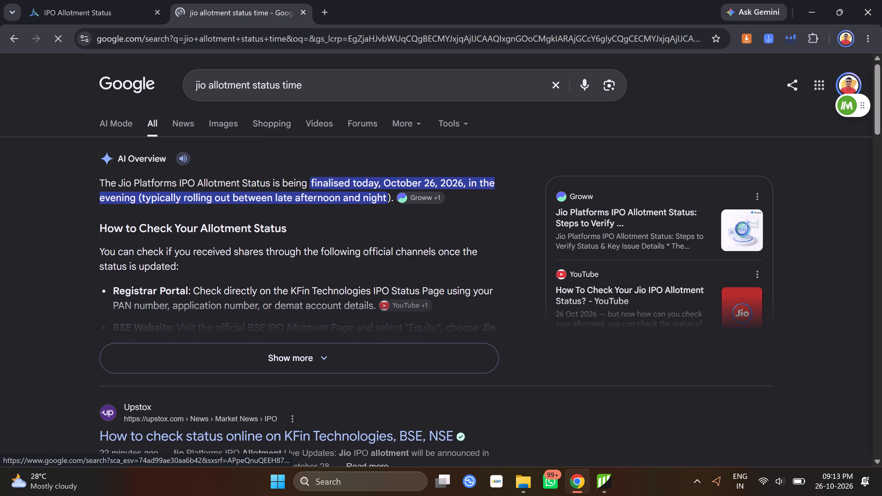
# Expand the AI overview and read when and where the Jio Platforms IPO allotment status can be checked.
pyautogui.click(292, 366)
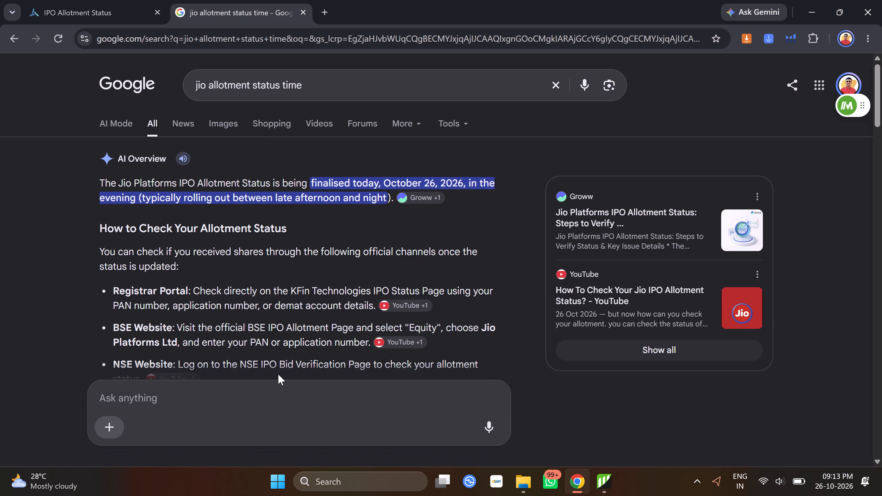
pyautogui.scroll(-3, 283, 340)
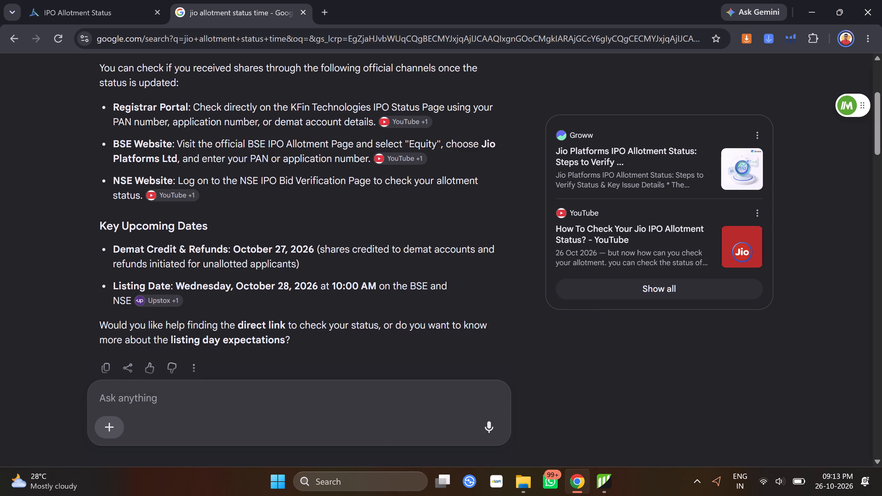
pyautogui.scroll(2, 291, 311)
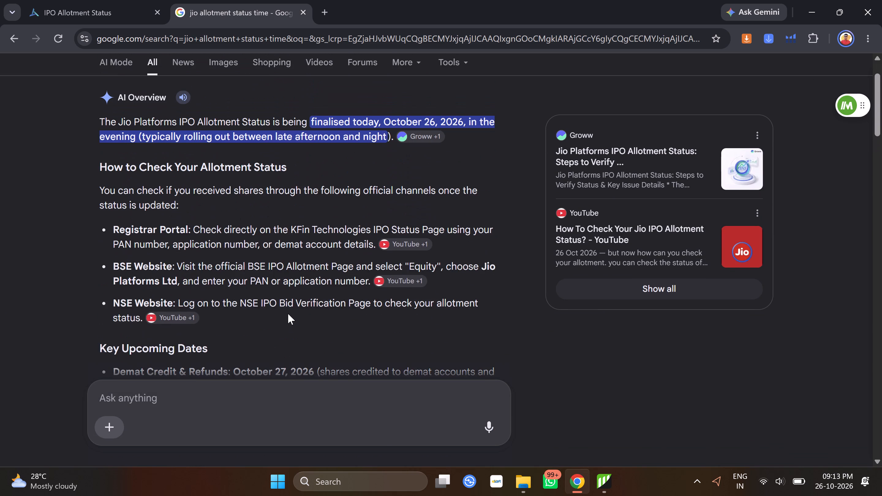
pyautogui.scroll(1, 288, 314)
pyautogui.click(355, 231)
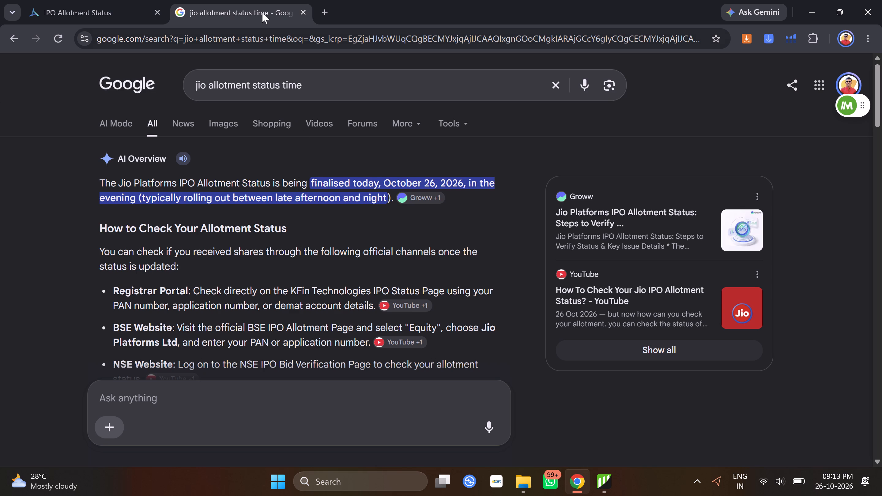
# Reload the KFintech IPO Allotment Status page and look through its list of IPOs for Jio Platforms.
pyautogui.click(91, 2)
pyautogui.click(57, 37)
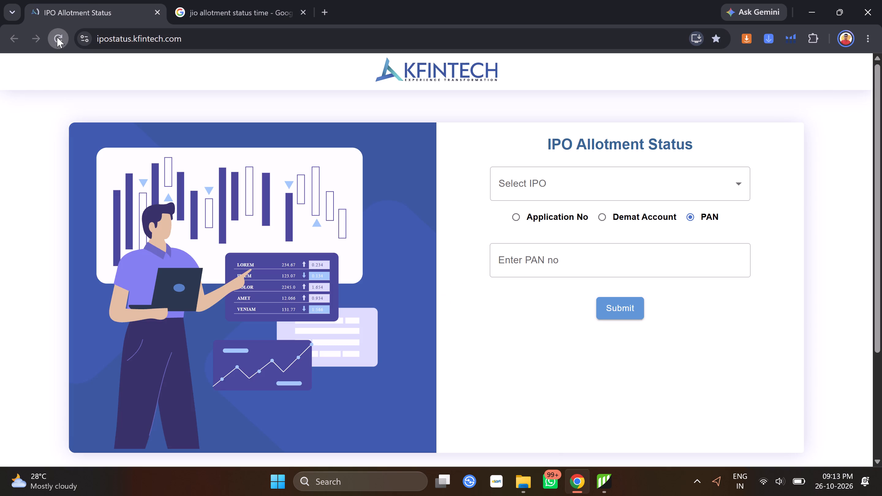
pyautogui.click(729, 175)
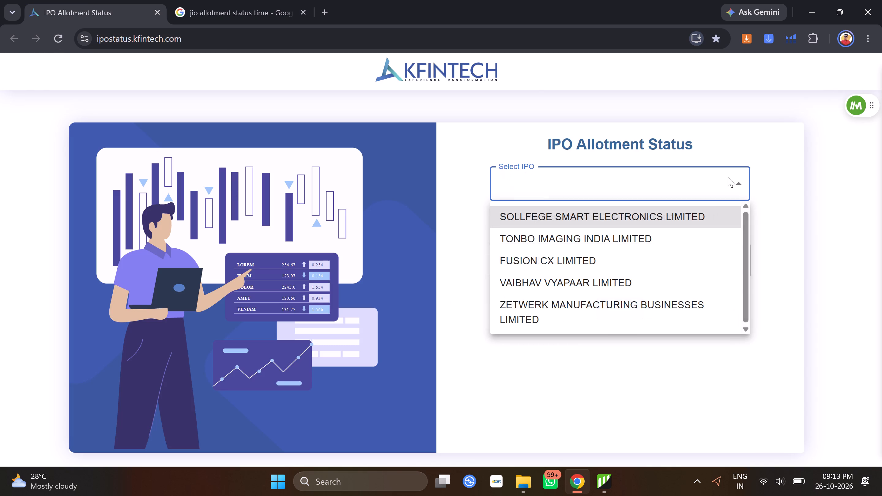
pyautogui.scroll(4, 639, 281)
pyautogui.scroll(-9, 640, 279)
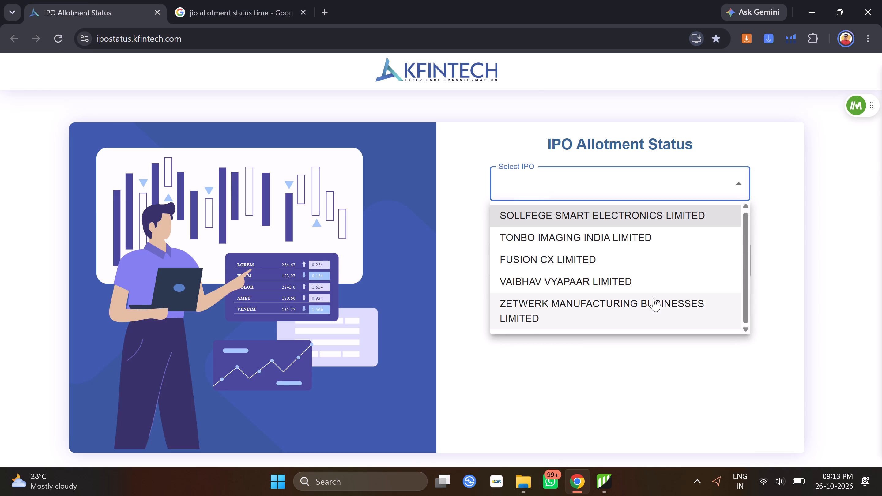
pyautogui.scroll(3, 654, 297)
pyautogui.scroll(-10, 656, 295)
pyautogui.scroll(3, 653, 303)
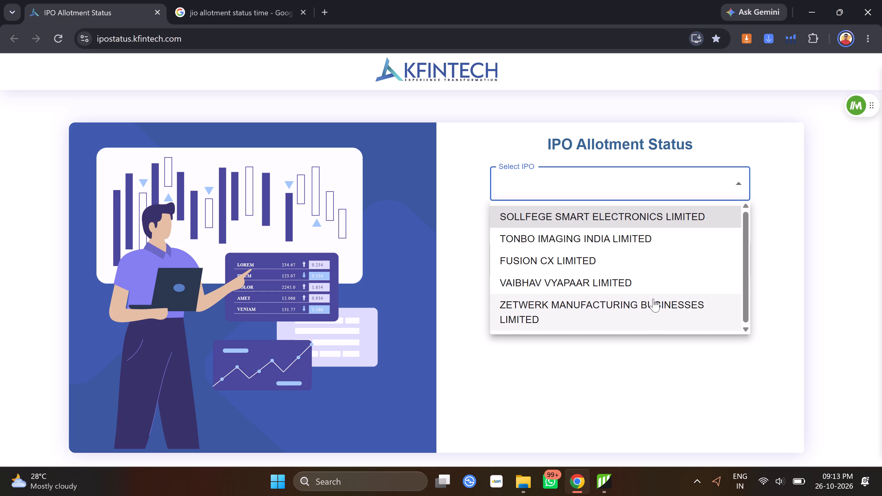
pyautogui.scroll(2, 653, 299)
pyautogui.click(678, 387)
# Reload the KFintech allotment page again and recheck the list of IPOs for Jio Platforms.
pyautogui.click(61, 37)
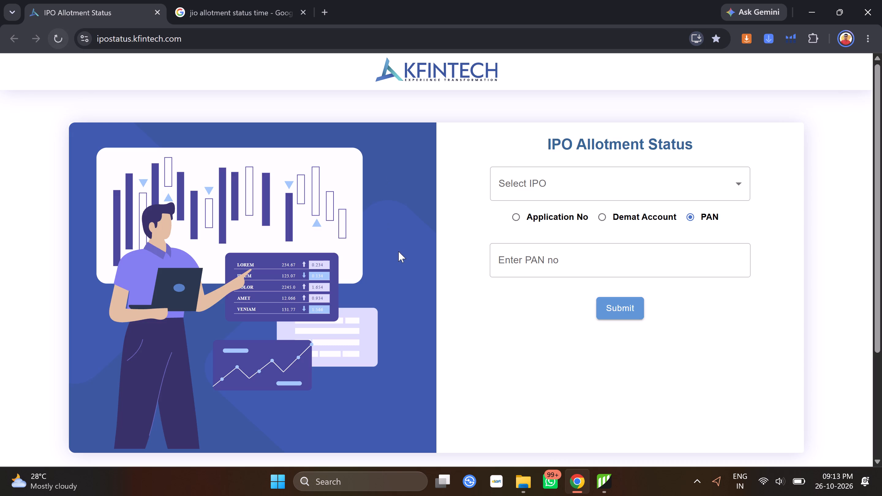
pyautogui.click(542, 180)
pyautogui.scroll(-9, 658, 275)
pyautogui.scroll(5, 657, 274)
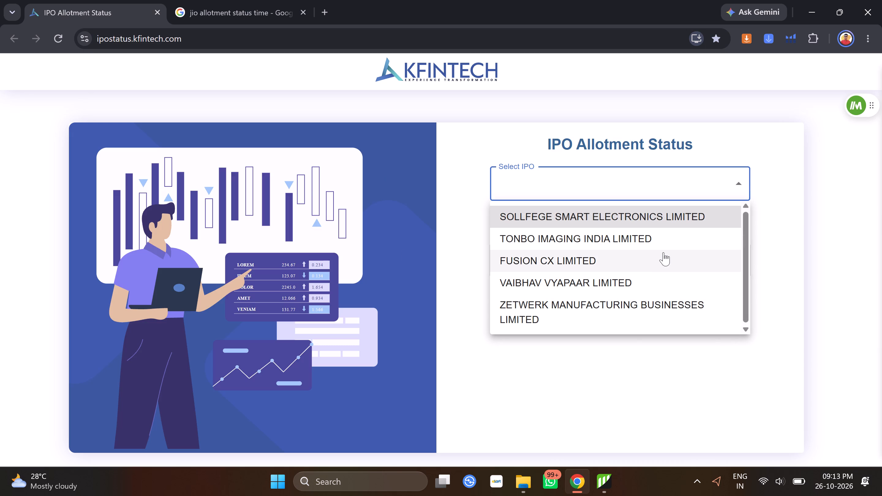
pyautogui.click(306, 180)
pyautogui.click(171, 0)
pyautogui.click(121, 0)
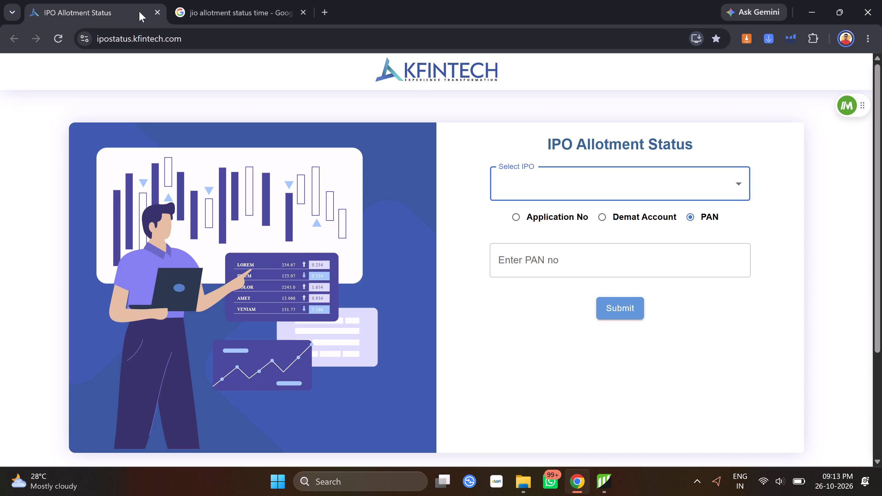
# Return to the Google results and examine the news, videos and articles about the Jio IPO allotment timing.
pyautogui.click(274, 0)
pyautogui.scroll(-1, 462, 292)
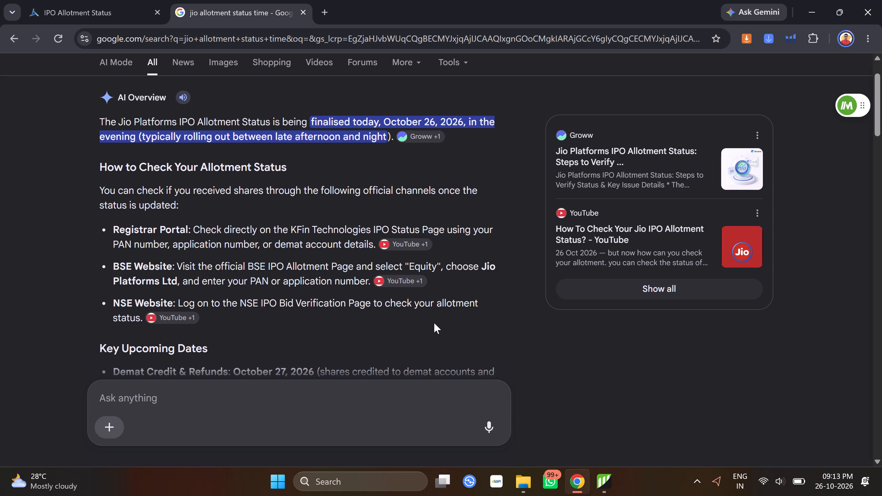
pyautogui.scroll(-8, 285, 264)
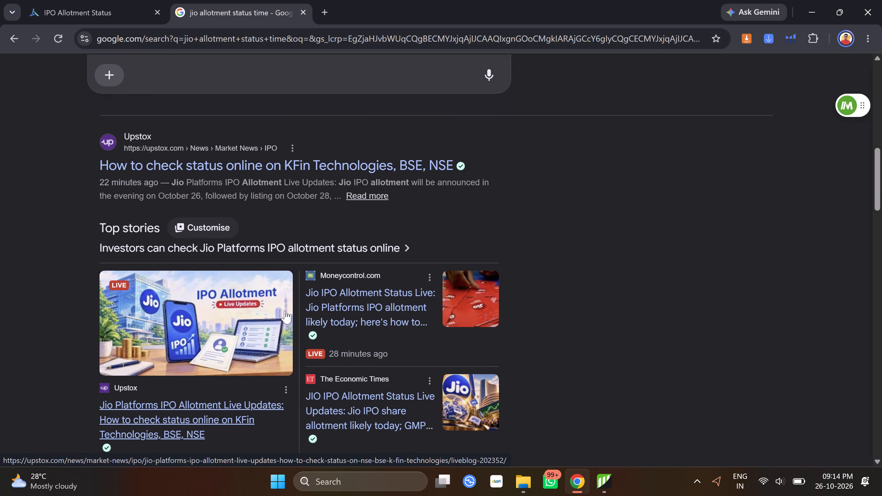
pyautogui.scroll(-8, 285, 310)
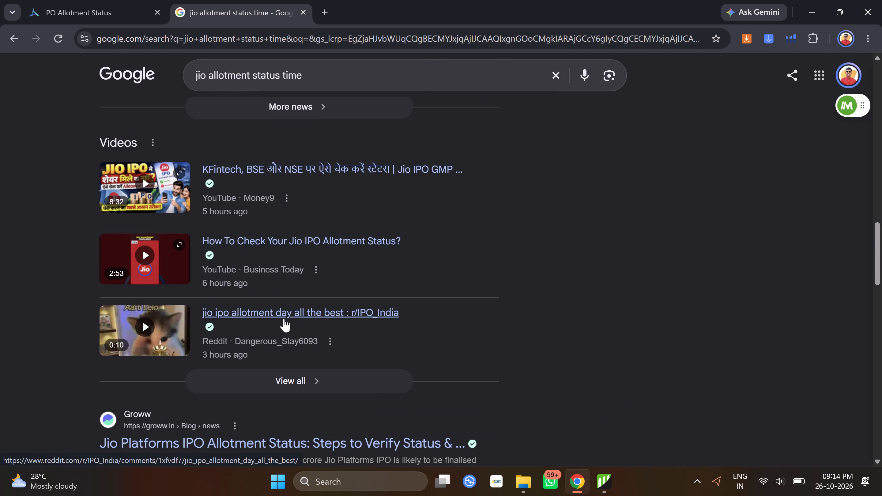
pyautogui.scroll(-5, 284, 319)
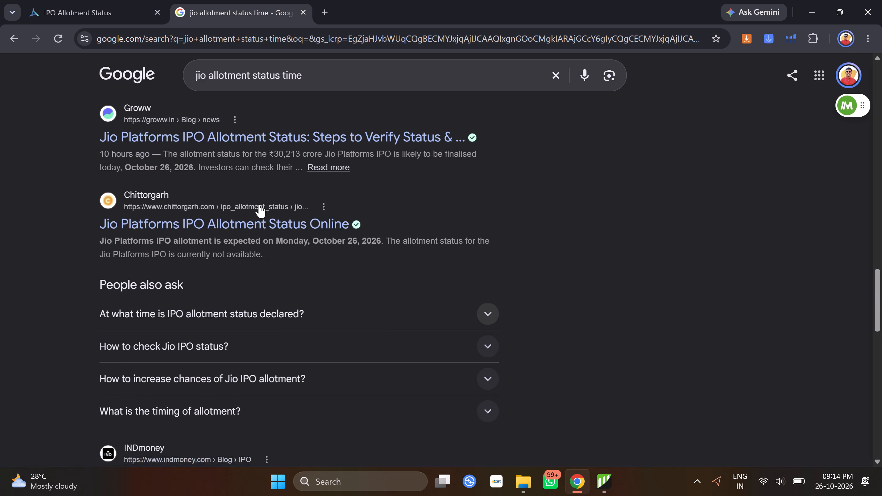